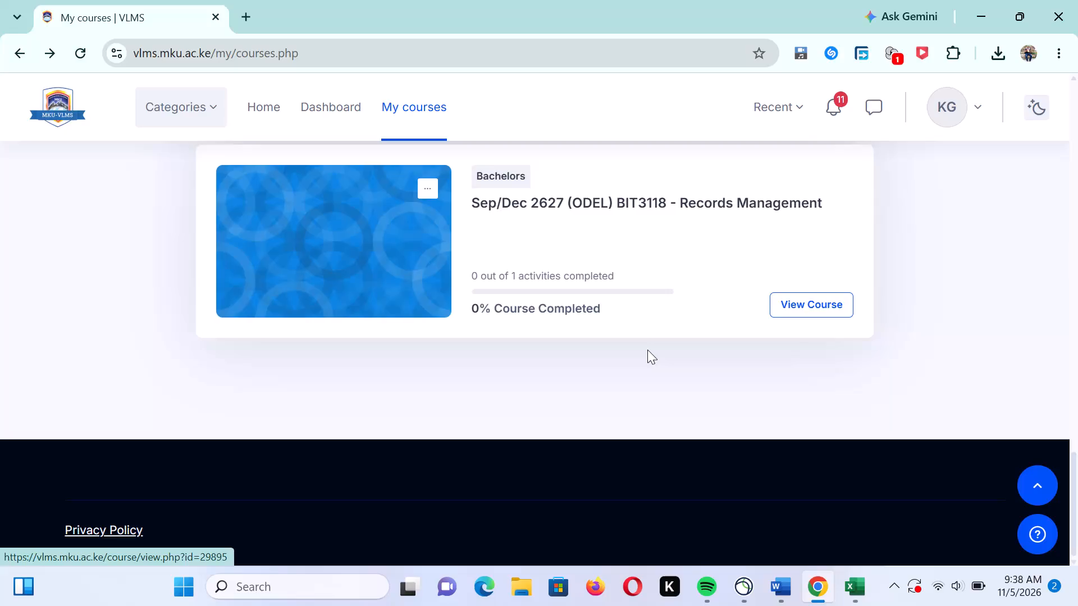
Open the BIT3118 - Records Management course and check the submission status of its CAT 1 assignment.
scroll(647, 350, "down", 1)
double_click(293, 482)
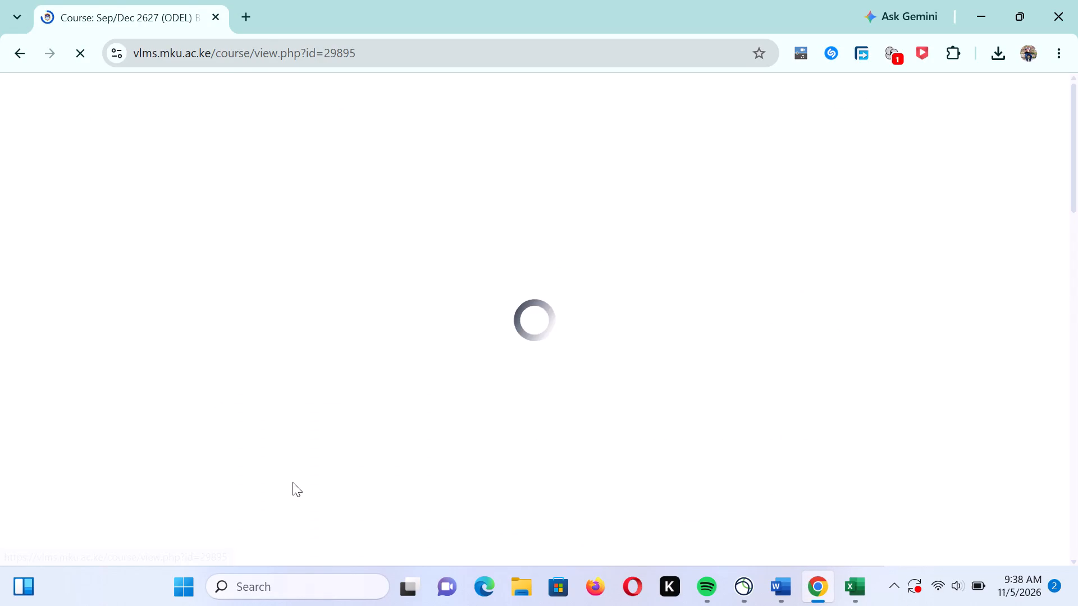
scroll(556, 474, "down", 4)
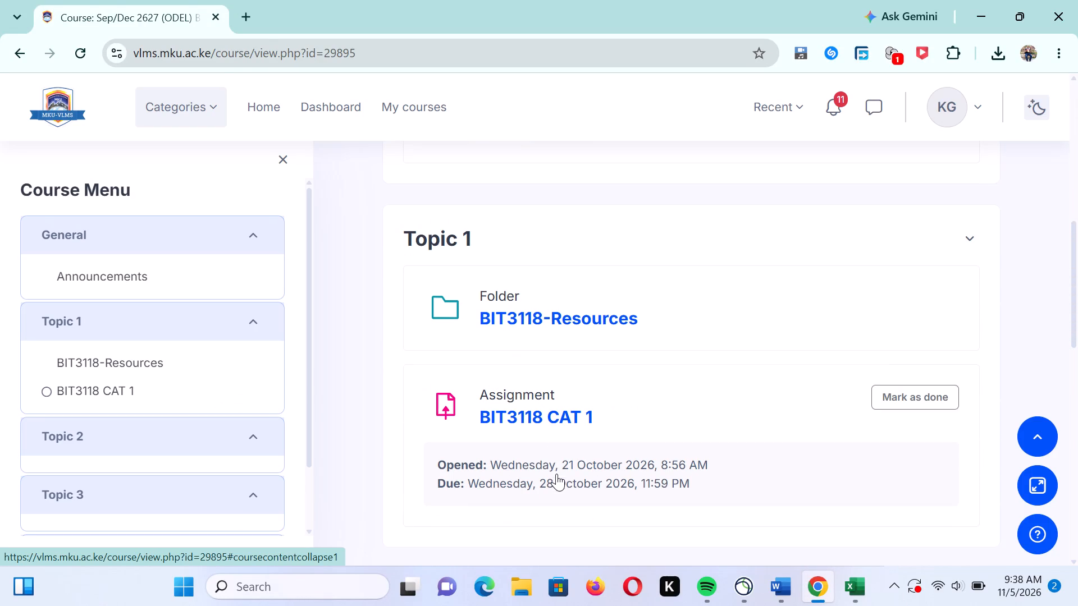
scroll(556, 474, "down", 2)
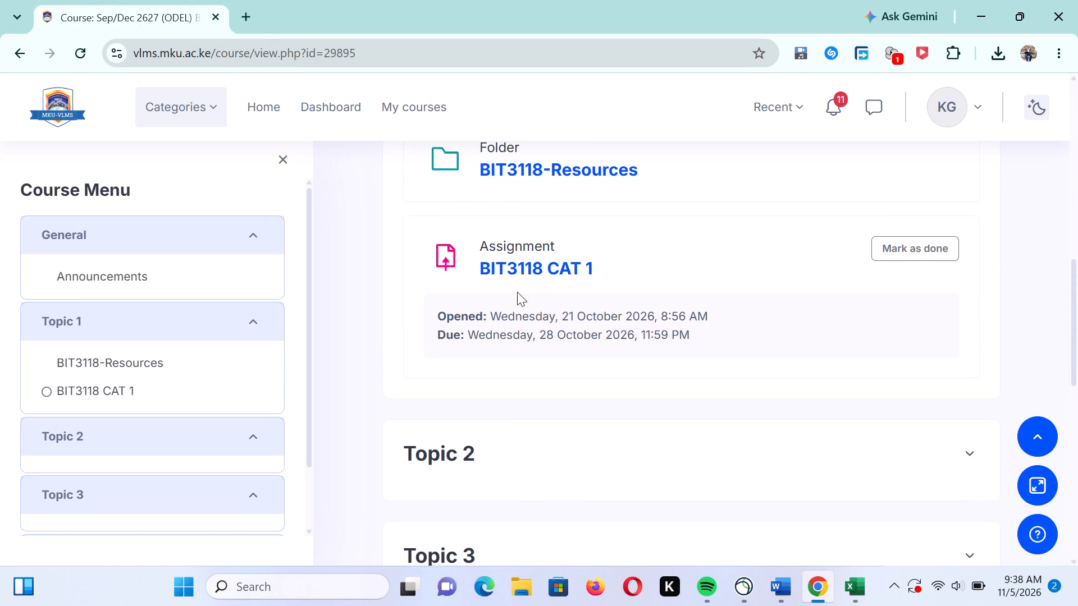
left_click(517, 270)
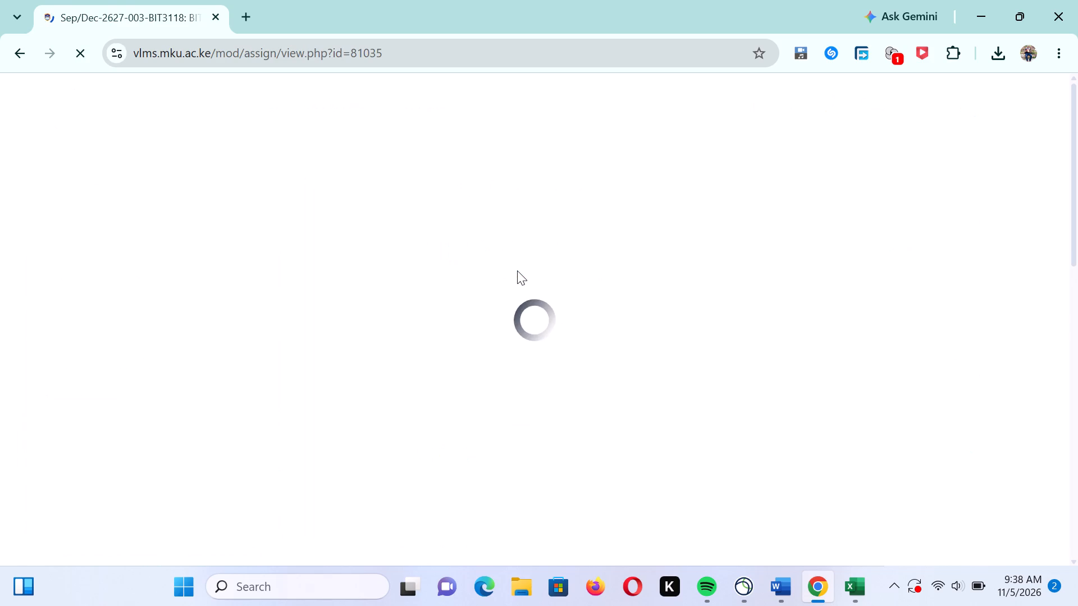
scroll(577, 328, "down", 3)
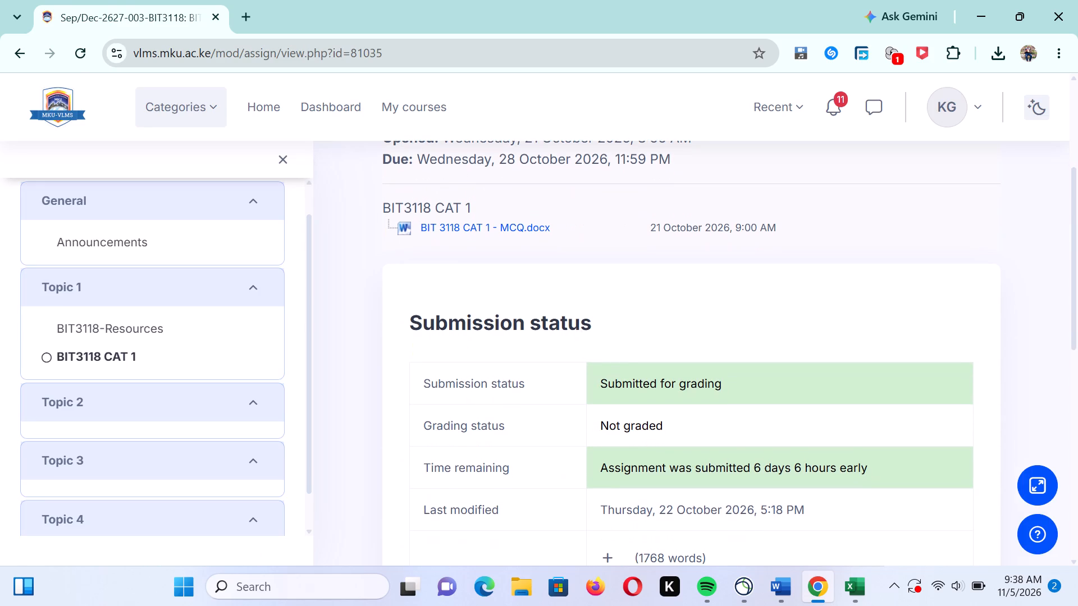
Return to the course list, open BIT3108 - Automation Of Information Centers and check its CAT 1 submission status.
left_click(18, 65)
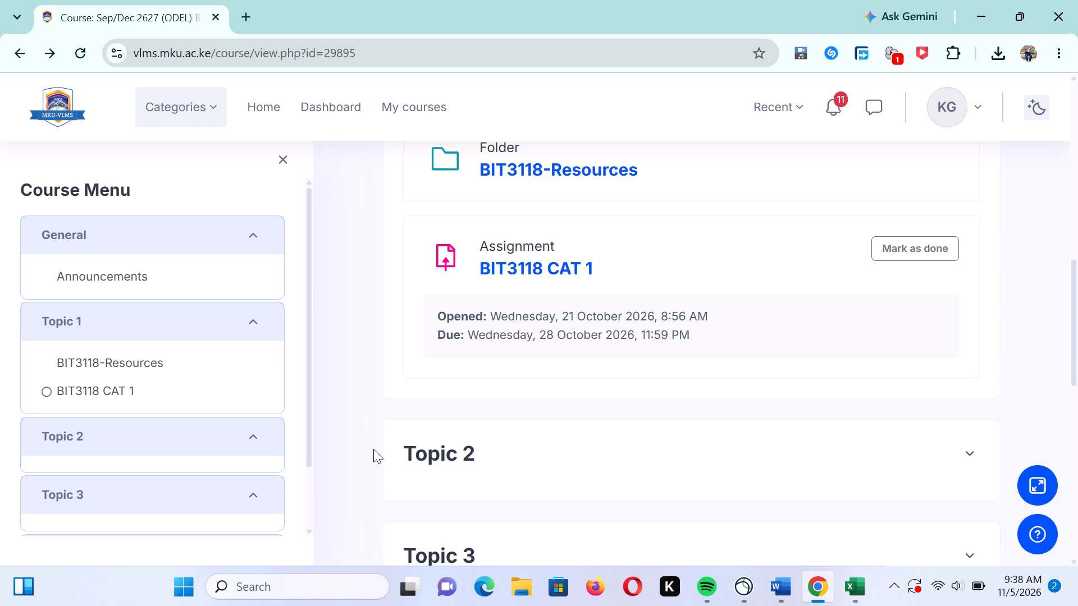
left_click(20, 66)
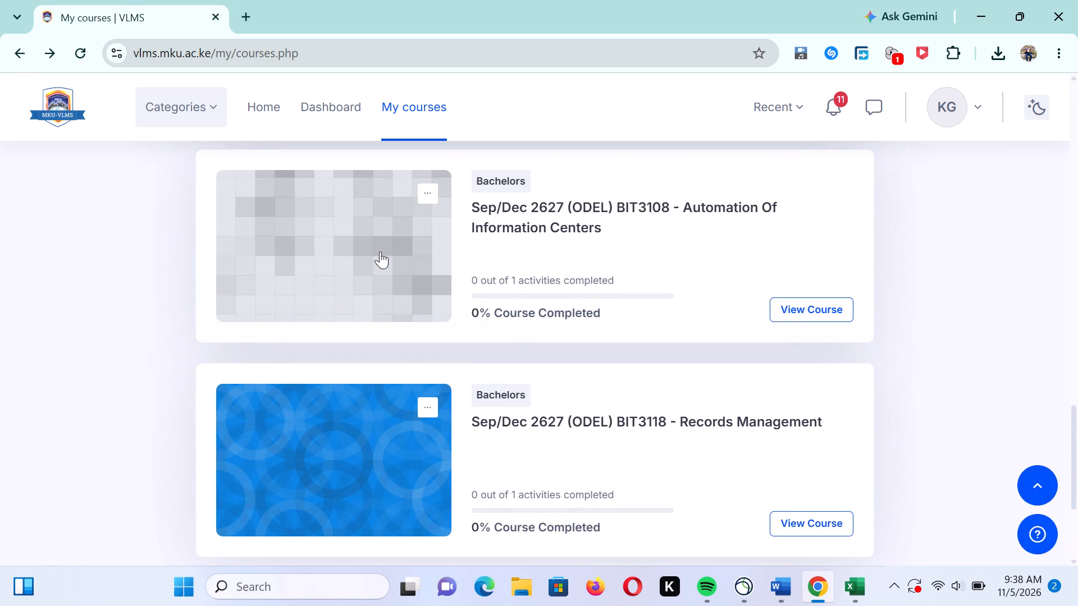
left_click(380, 251)
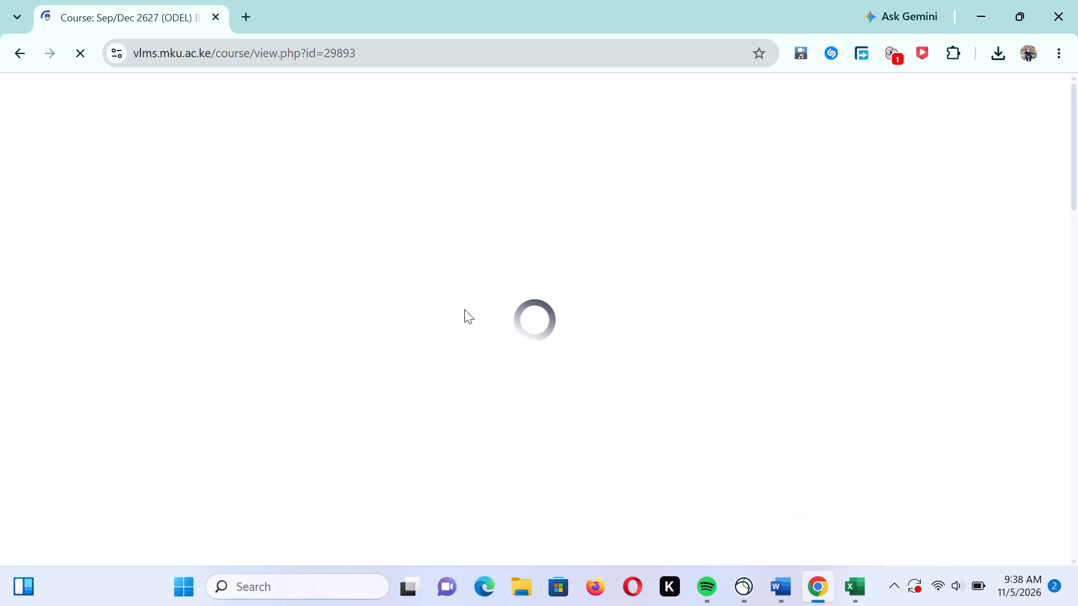
scroll(518, 334, "down", 4)
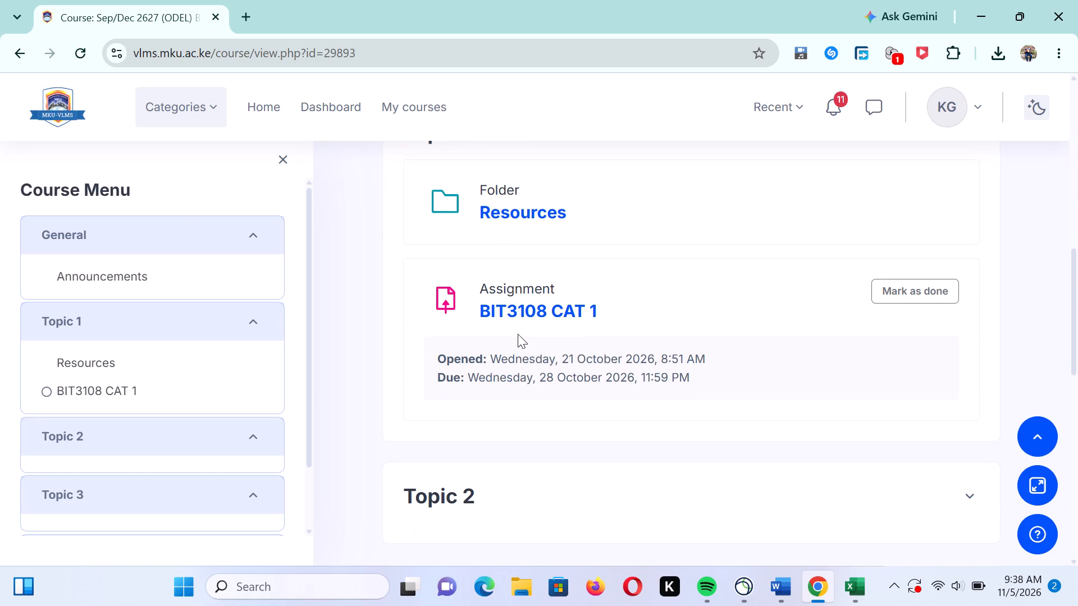
scroll(518, 334, "down", 1)
scroll(518, 334, "up", 1)
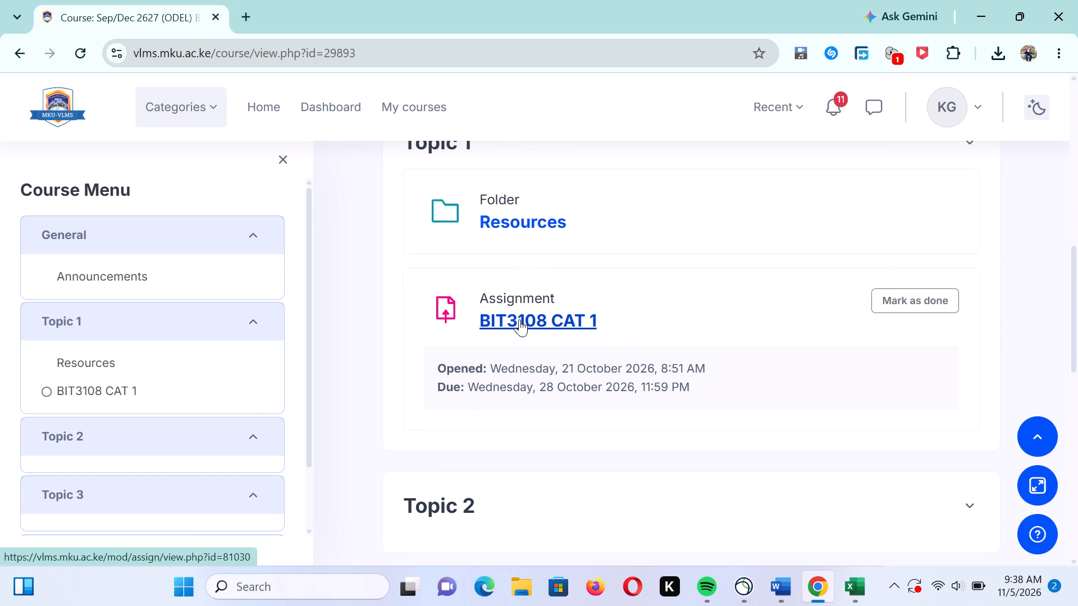
left_click(519, 319)
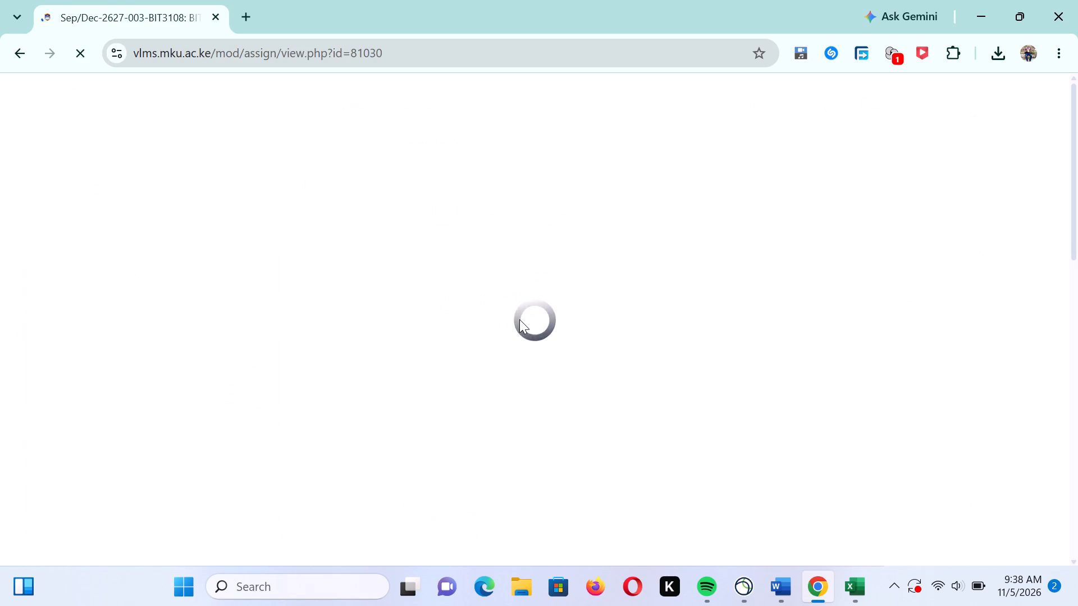
scroll(743, 428, "down", 2)
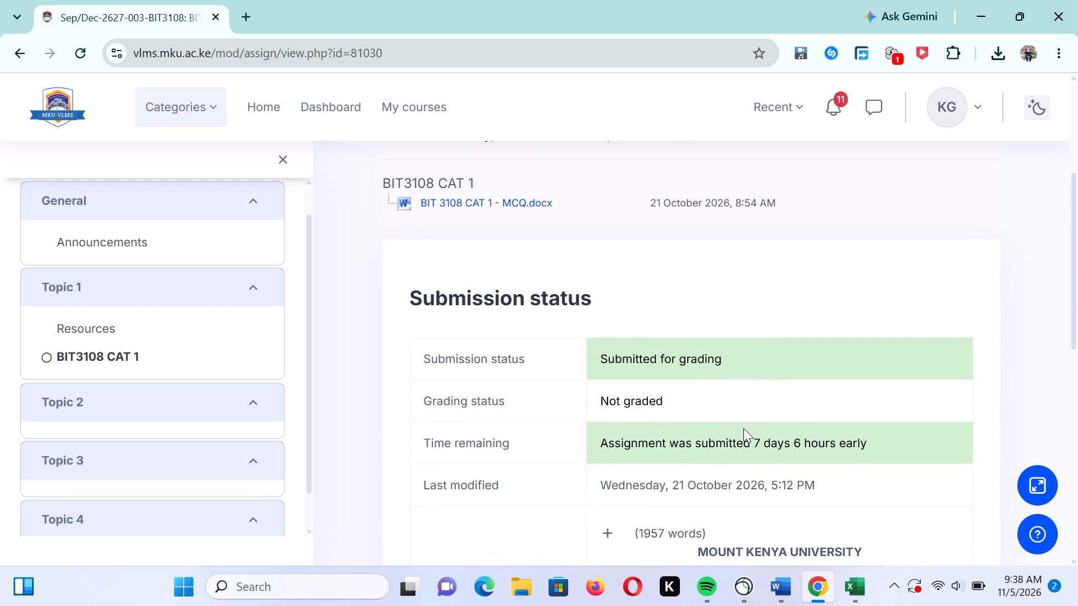
scroll(561, 353, "down", 2)
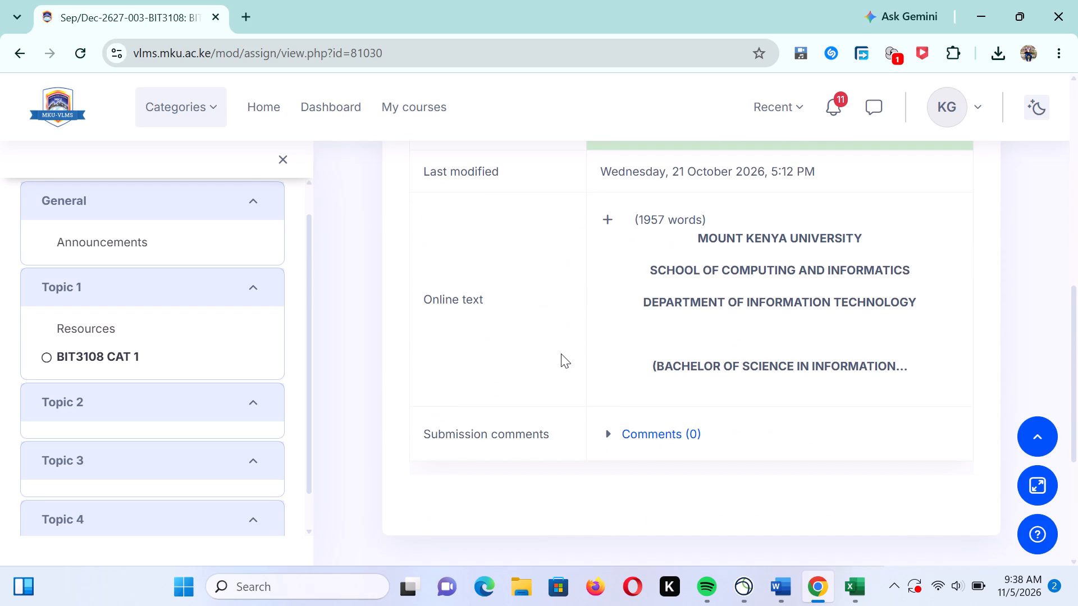
Return to the course list and reopen the BIT3118 - Records Management course.
left_click(19, 54)
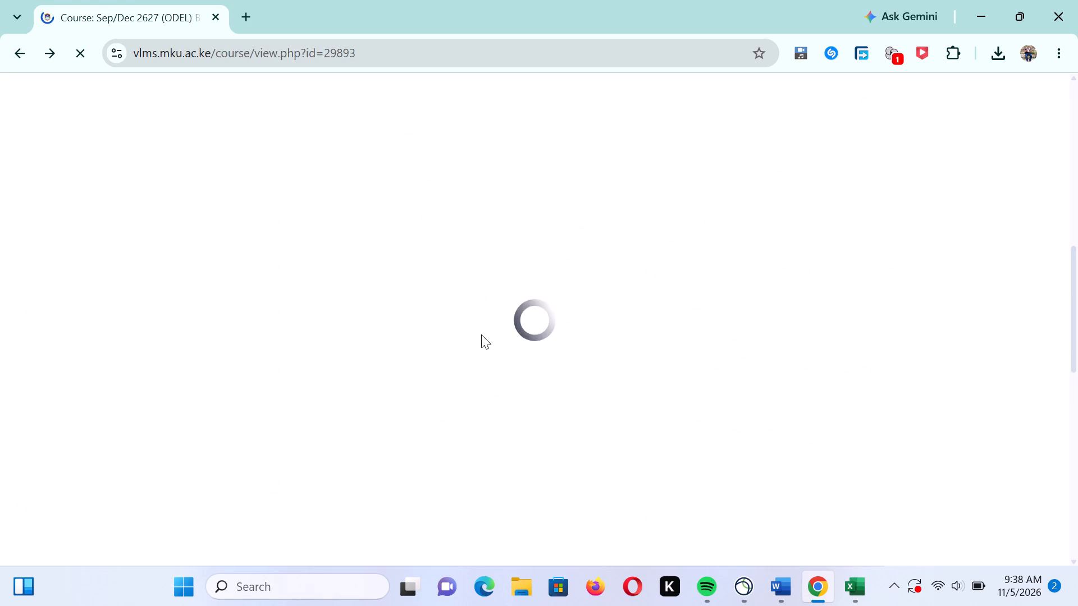
scroll(604, 395, "up", 4)
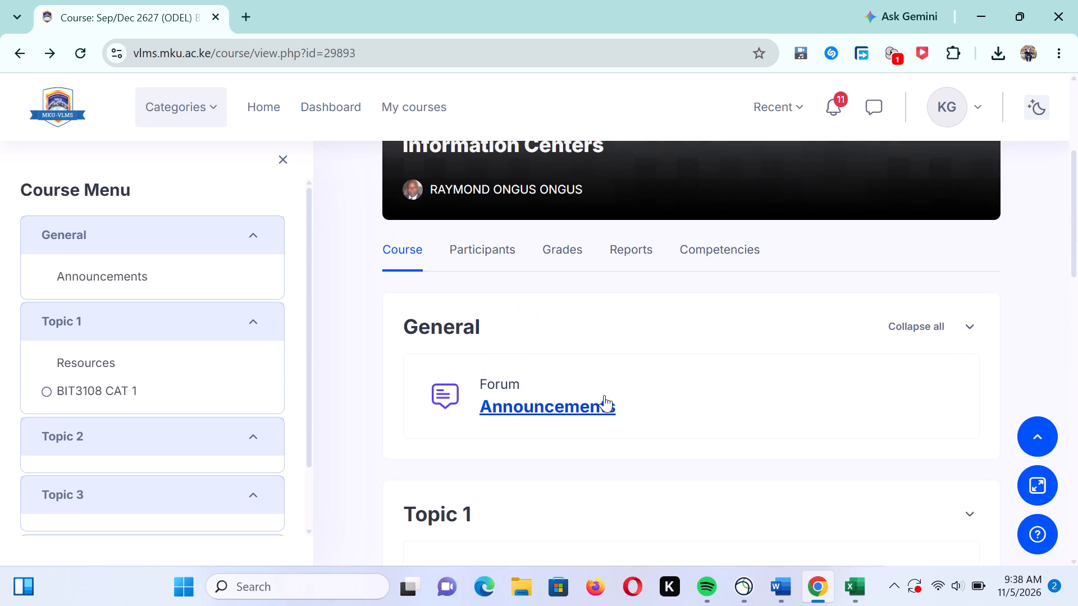
scroll(604, 395, "up", 3)
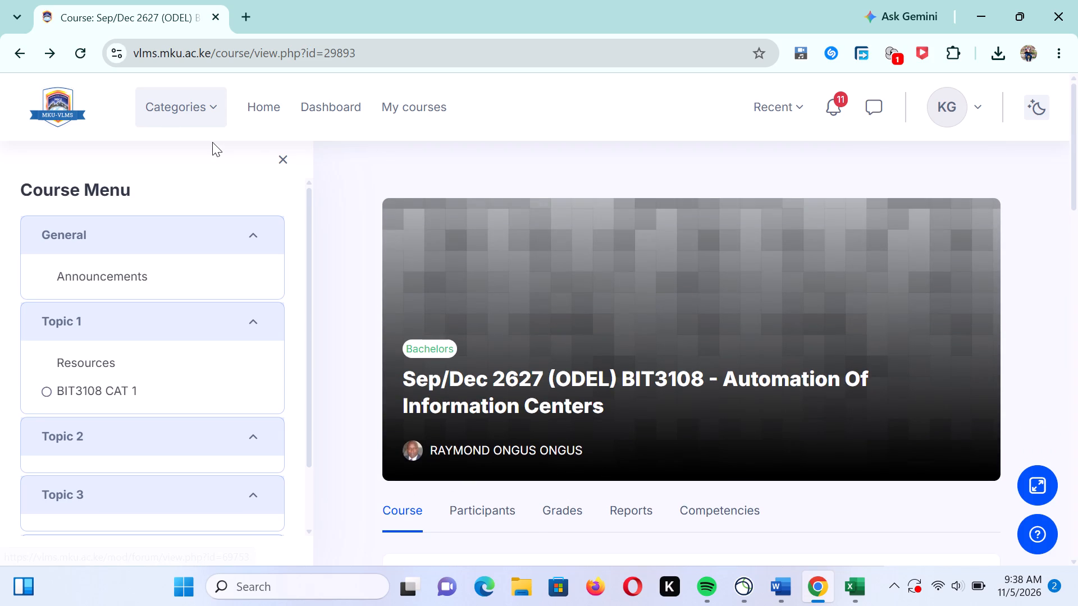
left_click(22, 61)
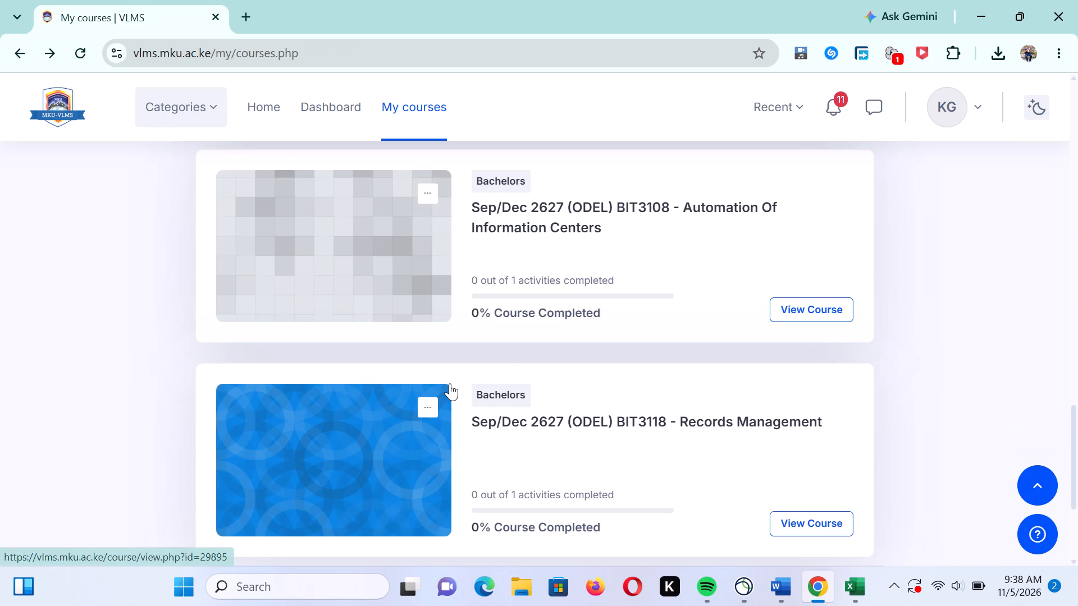
scroll(450, 383, "down", 1)
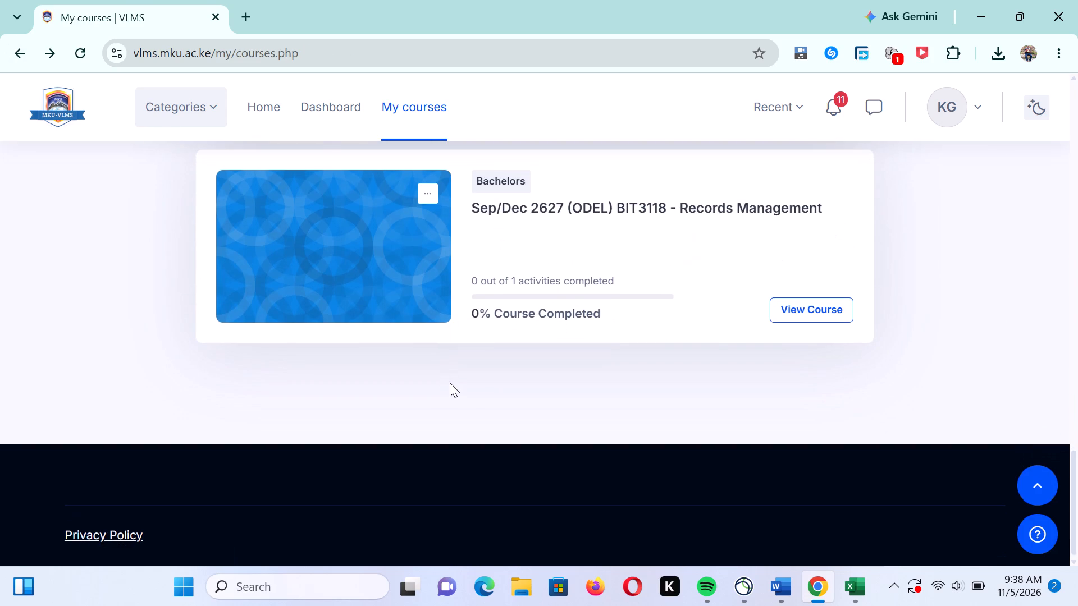
left_click(346, 202)
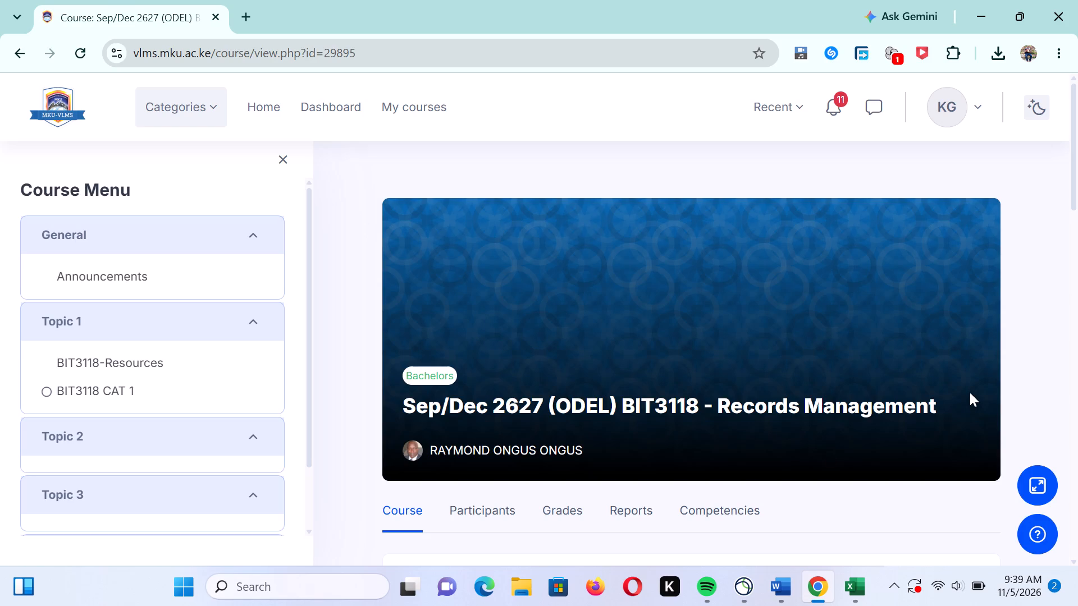
Copy the full course title "Sep/Dec 2627 (ODEL) BIT3118 - Records Management" from the course banner.
left_click_drag(904, 412, 912, 410)
left_click(938, 409)
left_click_drag(942, 409, 410, 401)
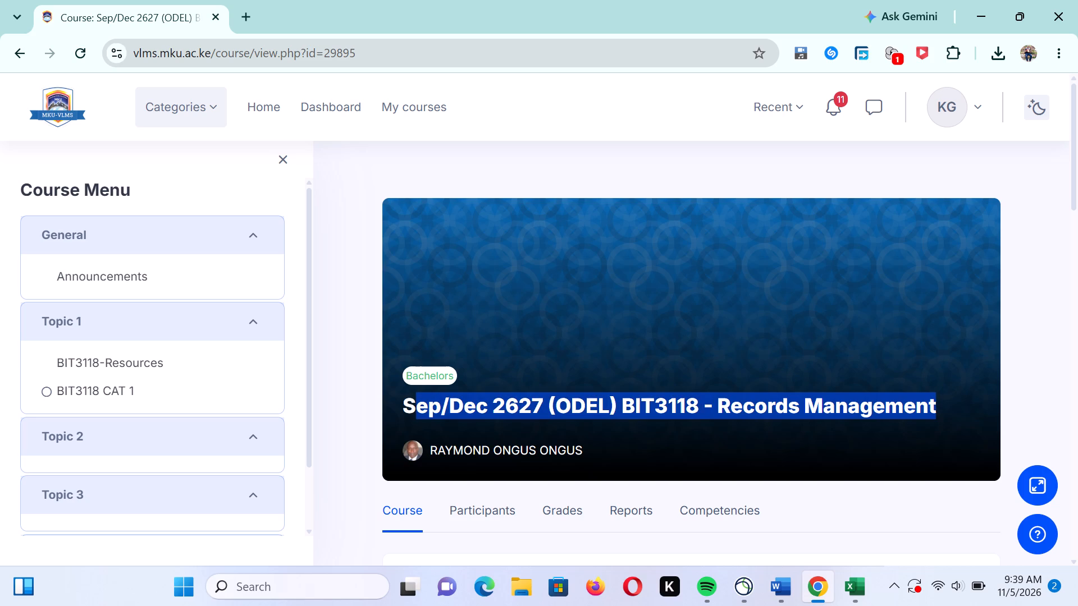
left_click_drag(410, 401, 406, 403)
right_click(406, 403)
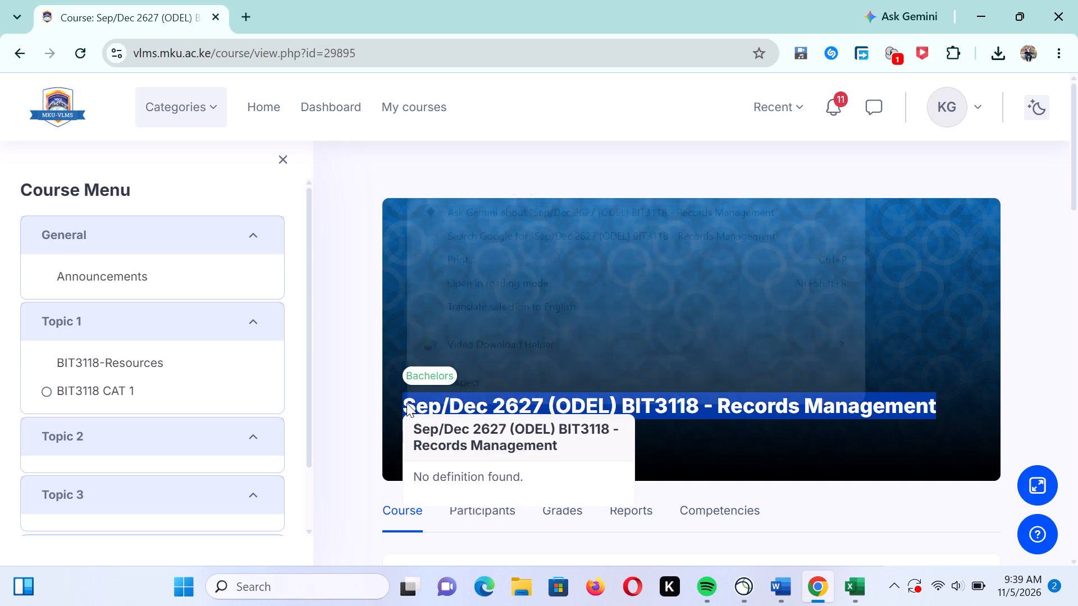
left_click(467, 164)
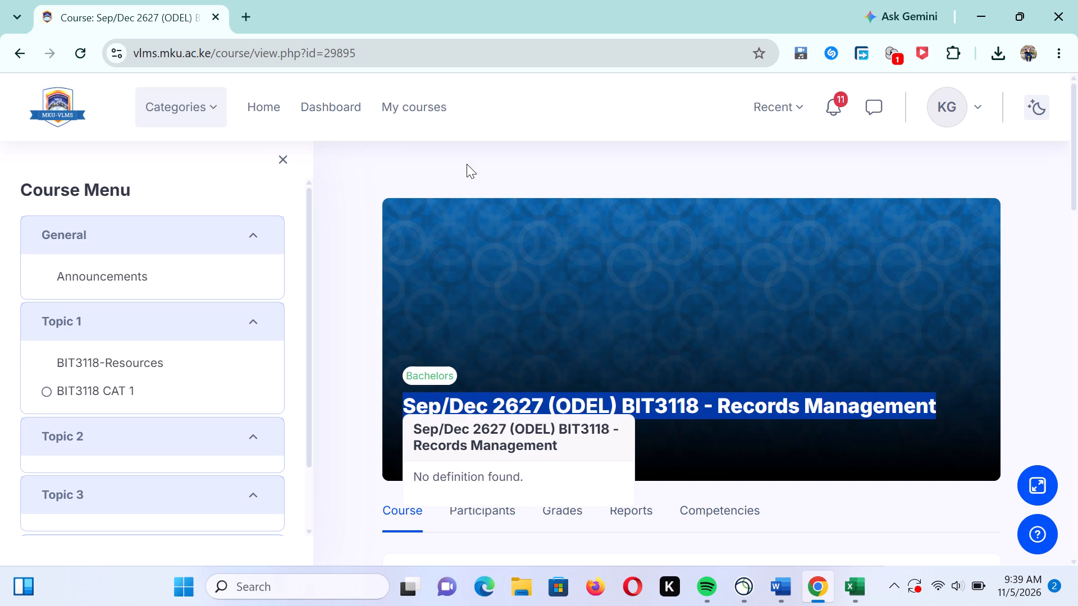
Open a new browser tab ready for a web search.
left_click(250, 12)
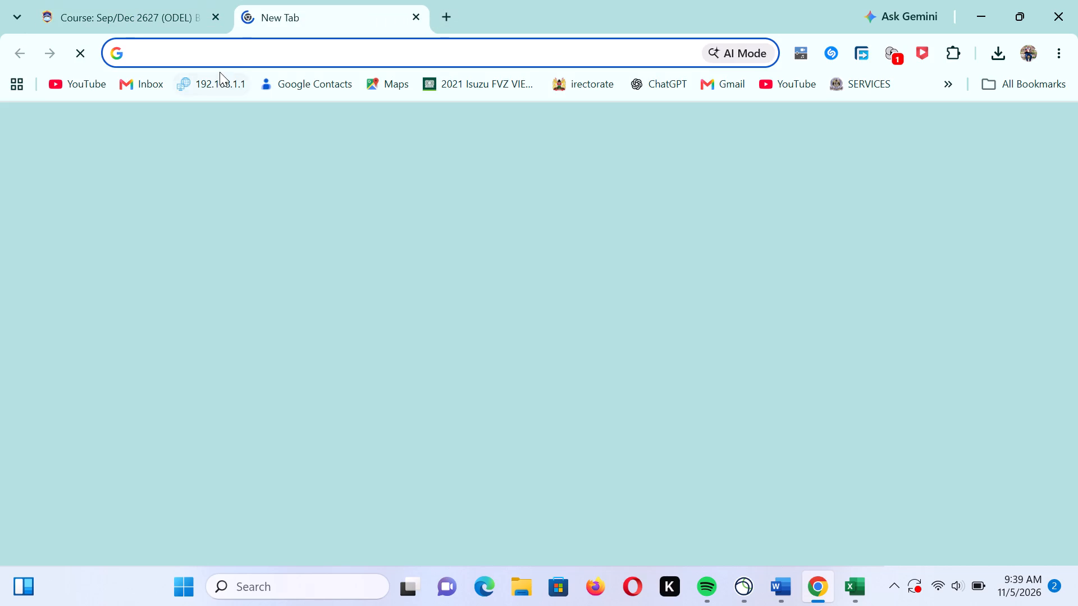
left_click(220, 57)
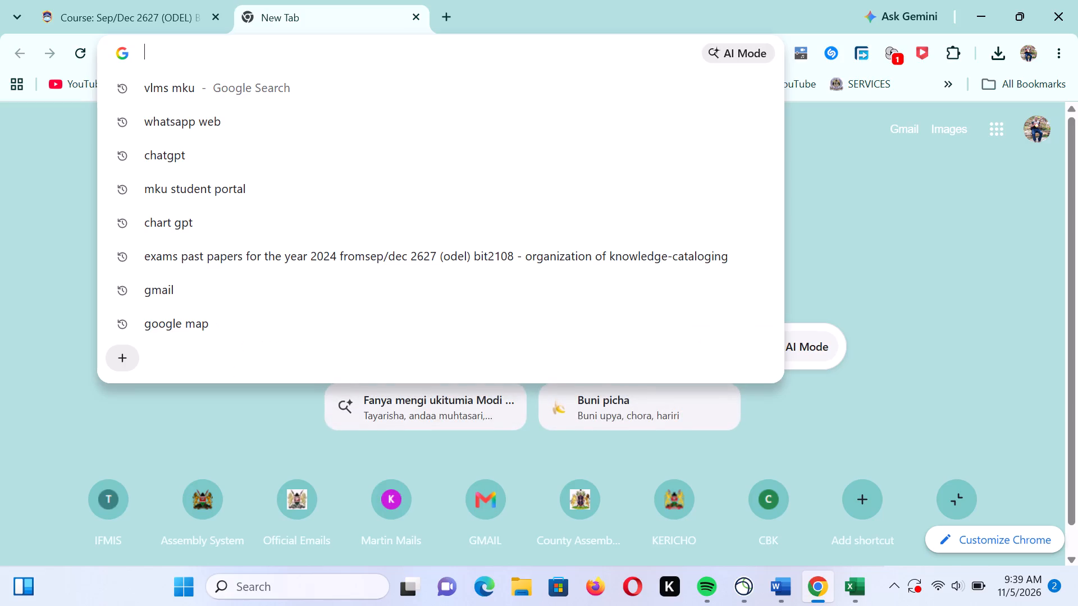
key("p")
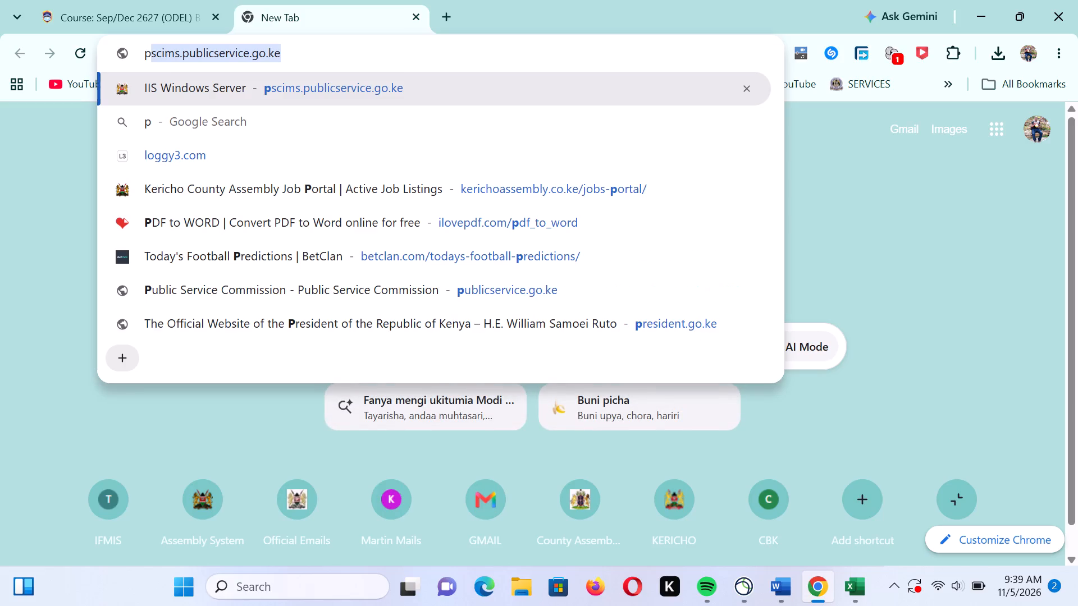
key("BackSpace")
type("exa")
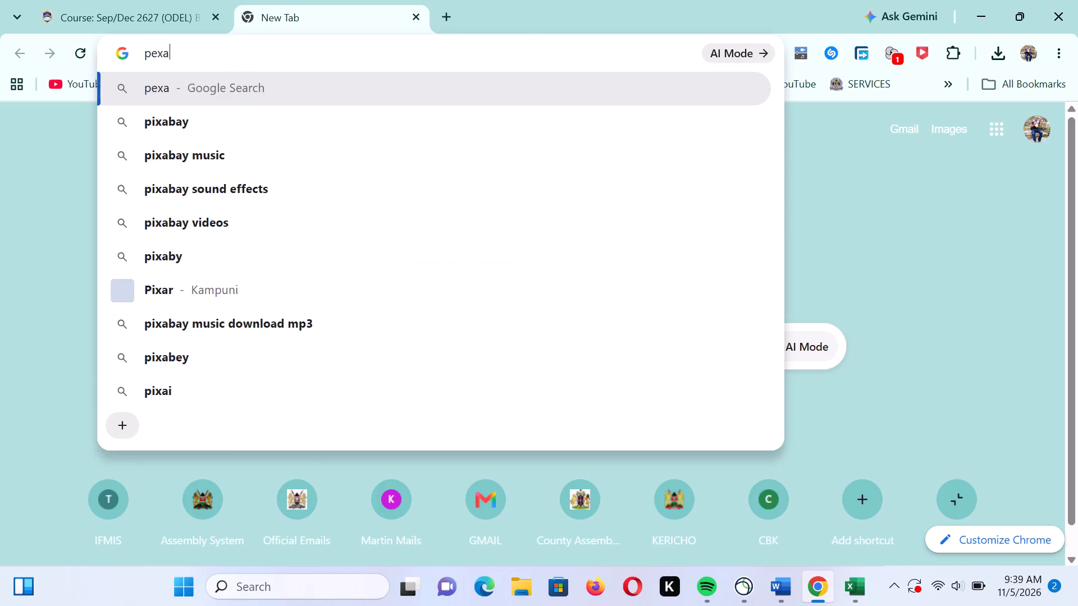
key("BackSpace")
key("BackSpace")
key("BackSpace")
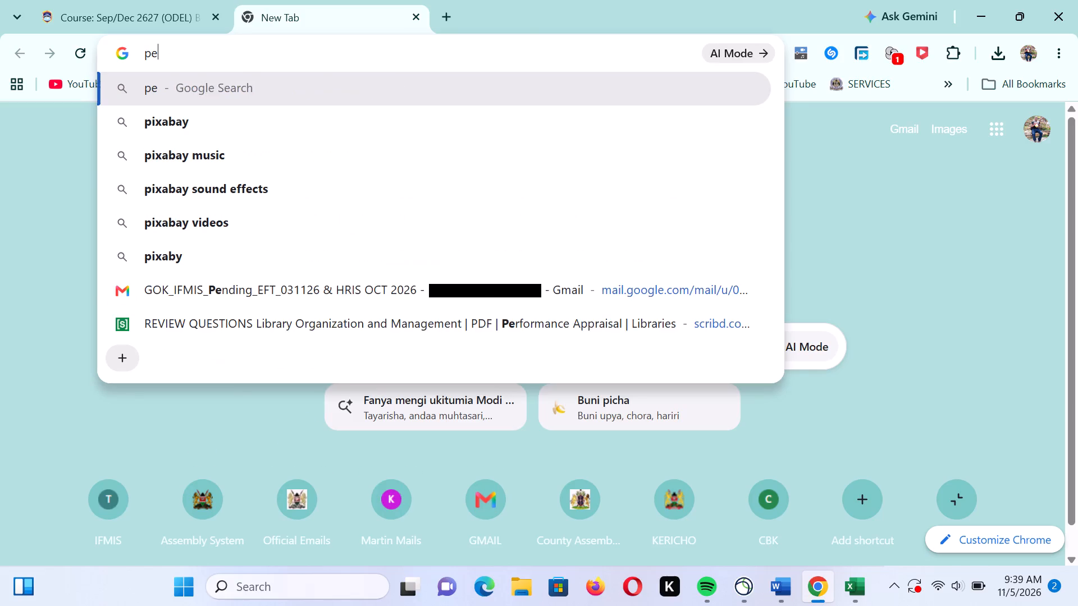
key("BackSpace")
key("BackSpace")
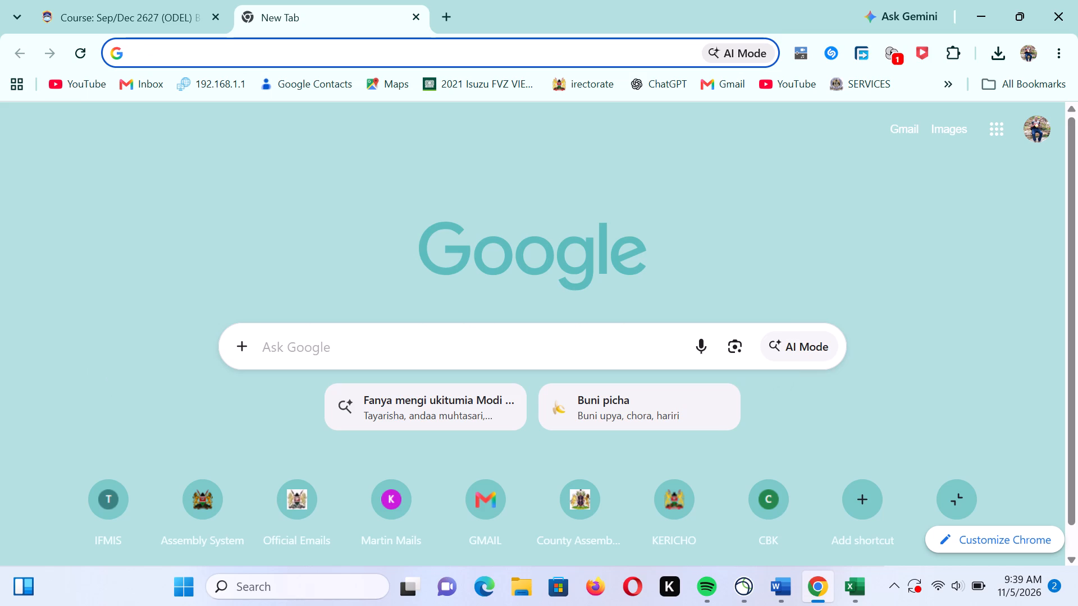
Run the earlier search for exams past papers for the year 2024, 2025 and 2026 for BIT2109.
key("e")
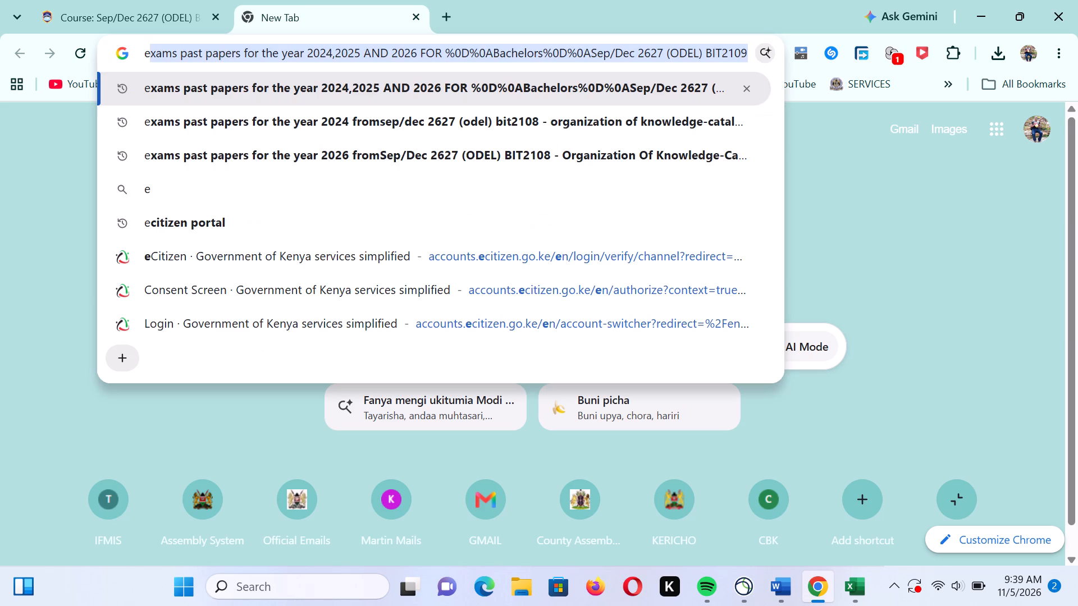
key("Return")
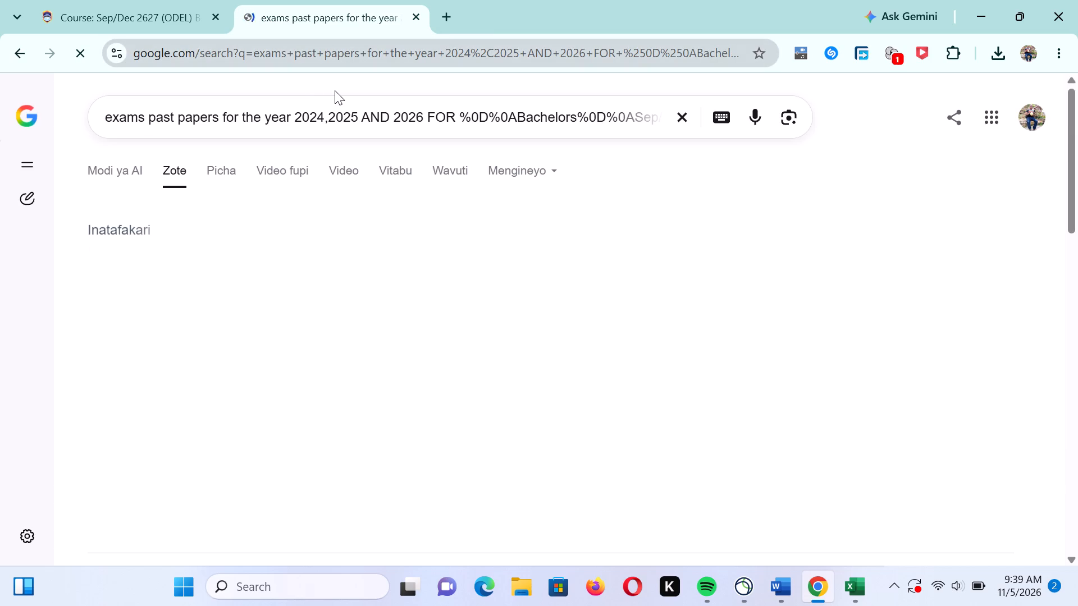
Clear the search query and pick the earlier "exams past papers for the year 2024,2025 and 2026" search again.
left_click(446, 134)
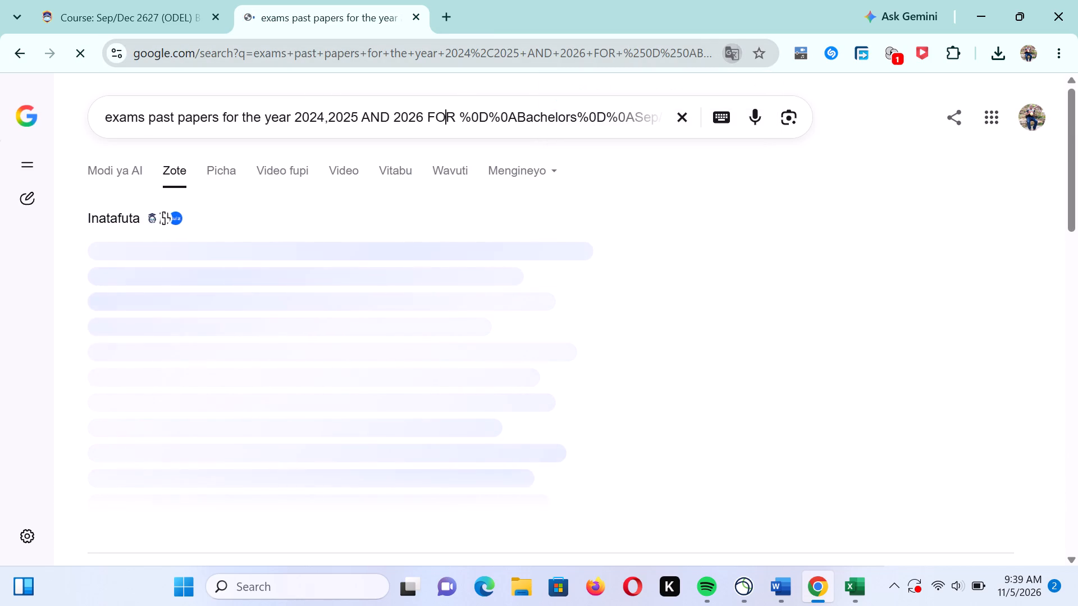
left_click(660, 112)
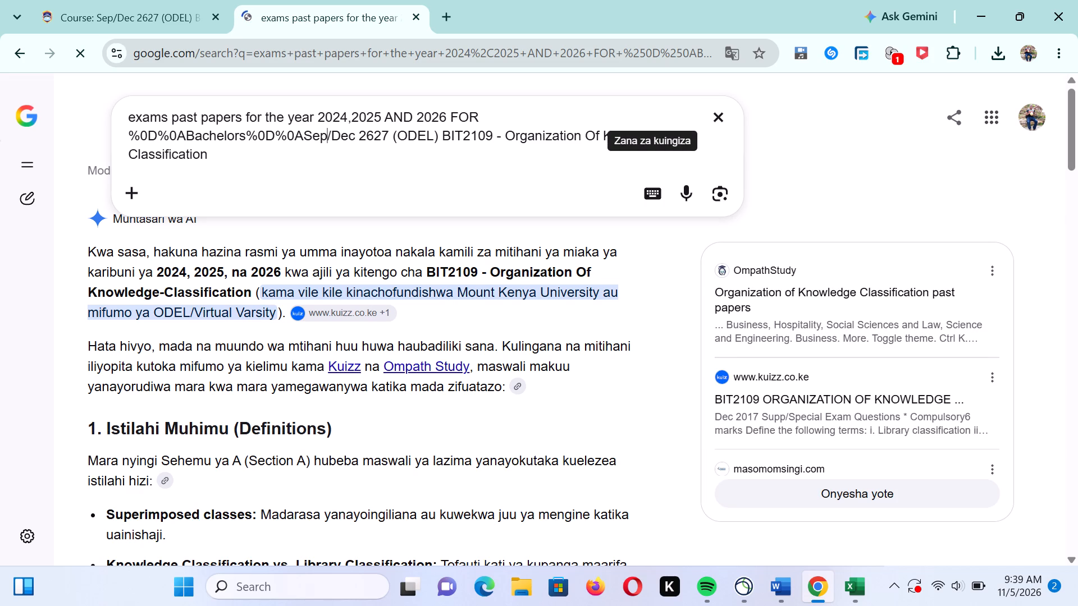
left_click(714, 122)
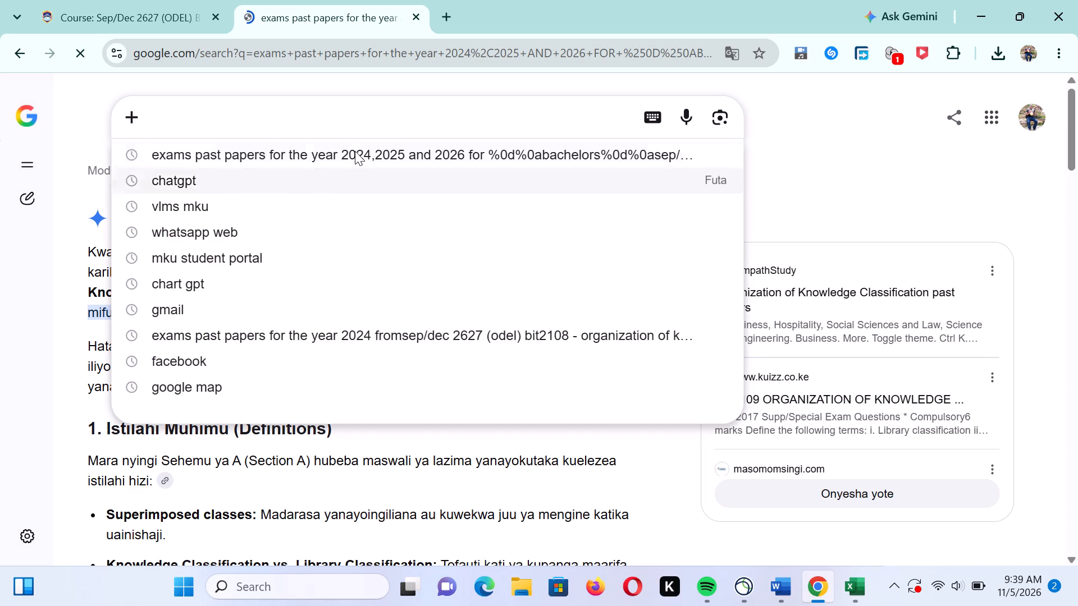
left_click(372, 148)
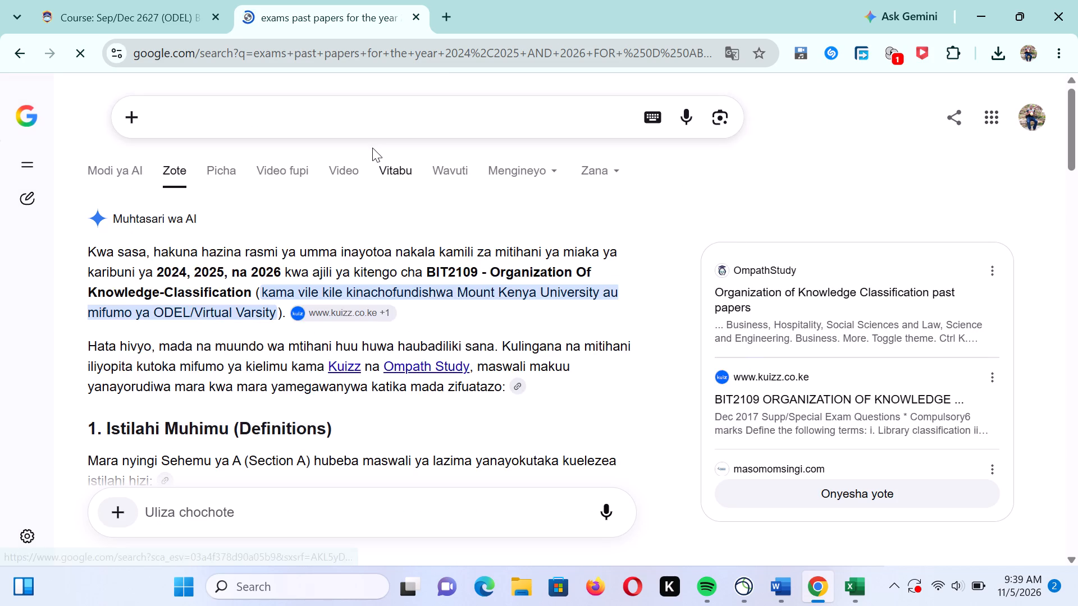
Replace the search tab with a new one and rerun the earlier 2024, 2025 and 2026 past papers search for BIT2109.
left_click(447, 13)
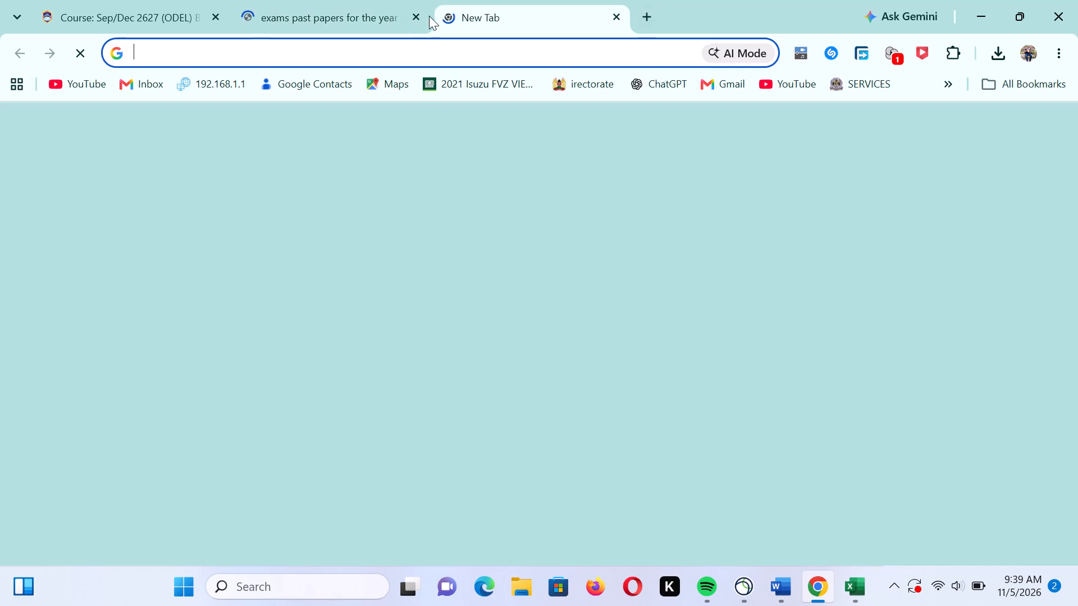
left_click(415, 16)
left_click(255, 45)
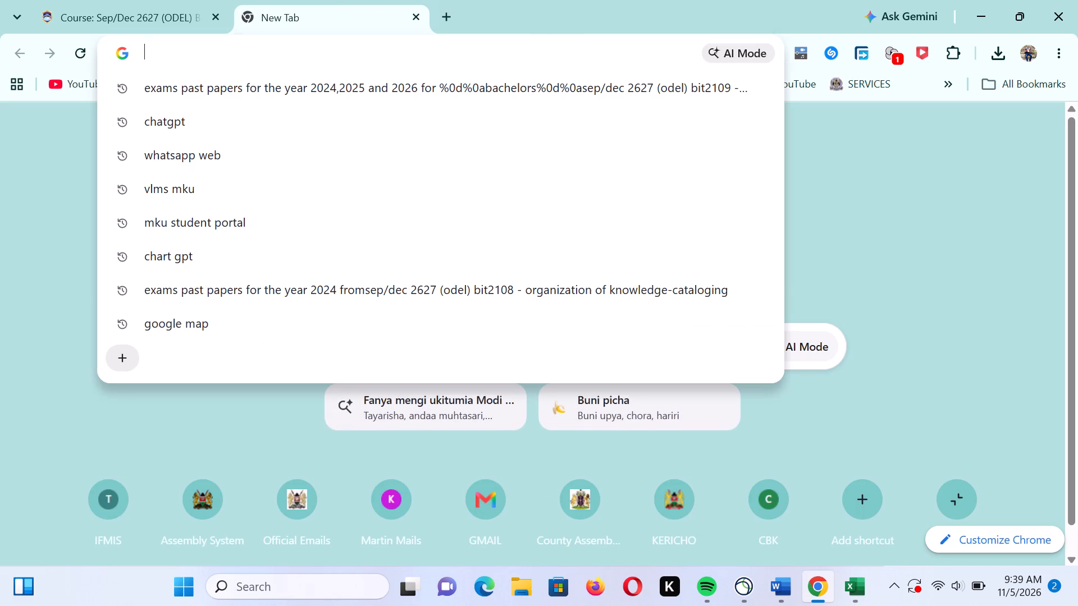
left_click(274, 81)
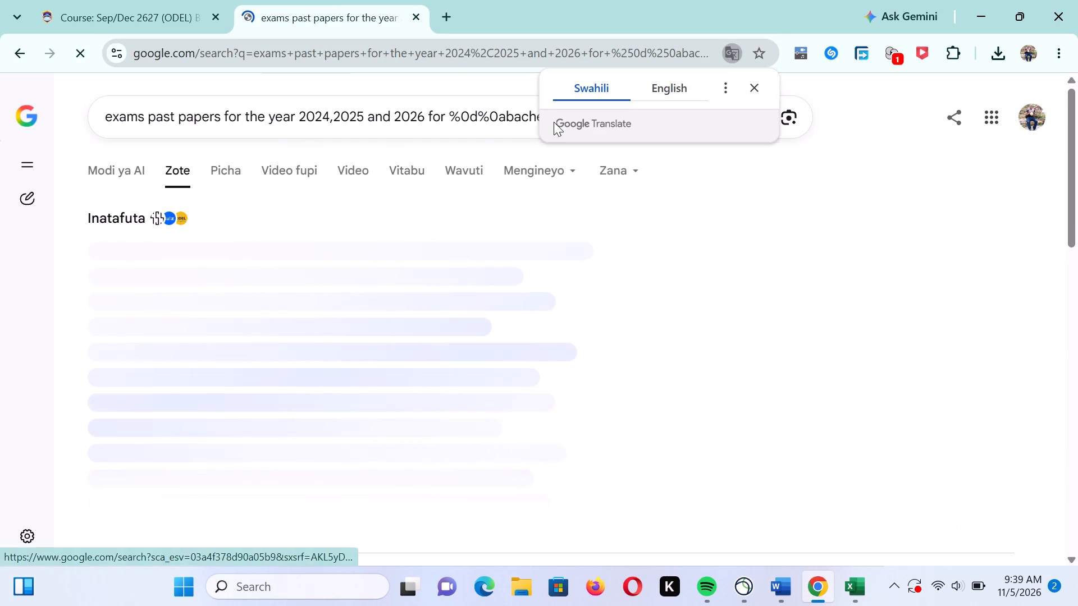
Trim the search query back to "exams past papers for the year 2024,2025 and 2026 for" by deleting the BIT2109 course text.
left_click(511, 120)
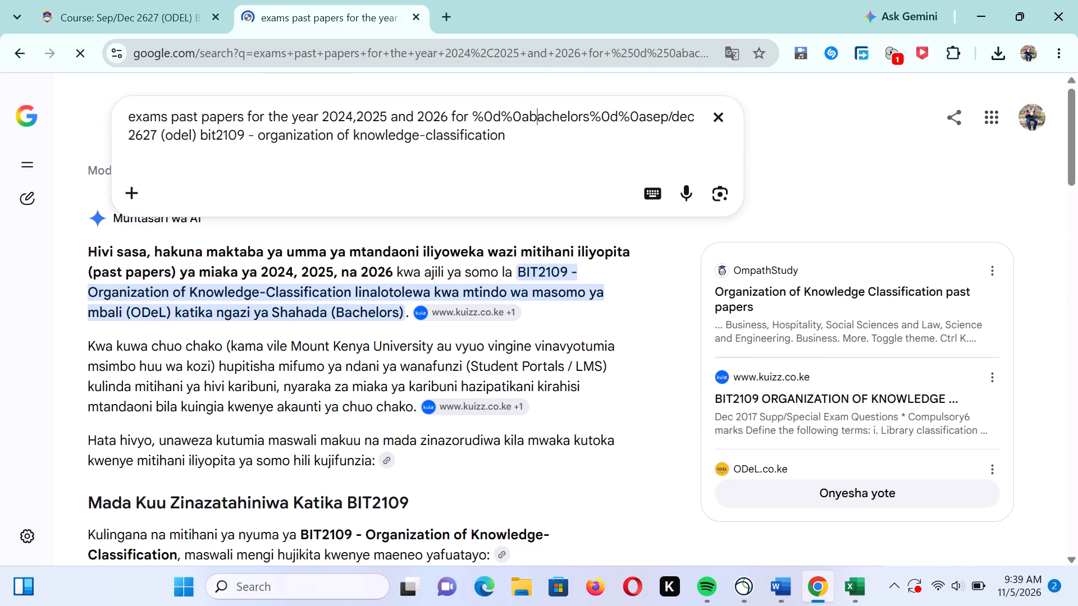
left_click(512, 132)
key("BackSpace")
key("BackSpace")
key("BackSpace")
key("BackSpace")
key("BackSpace")
key("BackSpace")
key("BackSpace")
key("BackSpace")
key("BackSpace")
key("BackSpace")
key("BackSpace")
key("BackSpace")
key("BackSpace")
key("BackSpace")
key("BackSpace")
key("BackSpace")
key("BackSpace")
key("BackSpace")
key("BackSpace")
key("BackSpace")
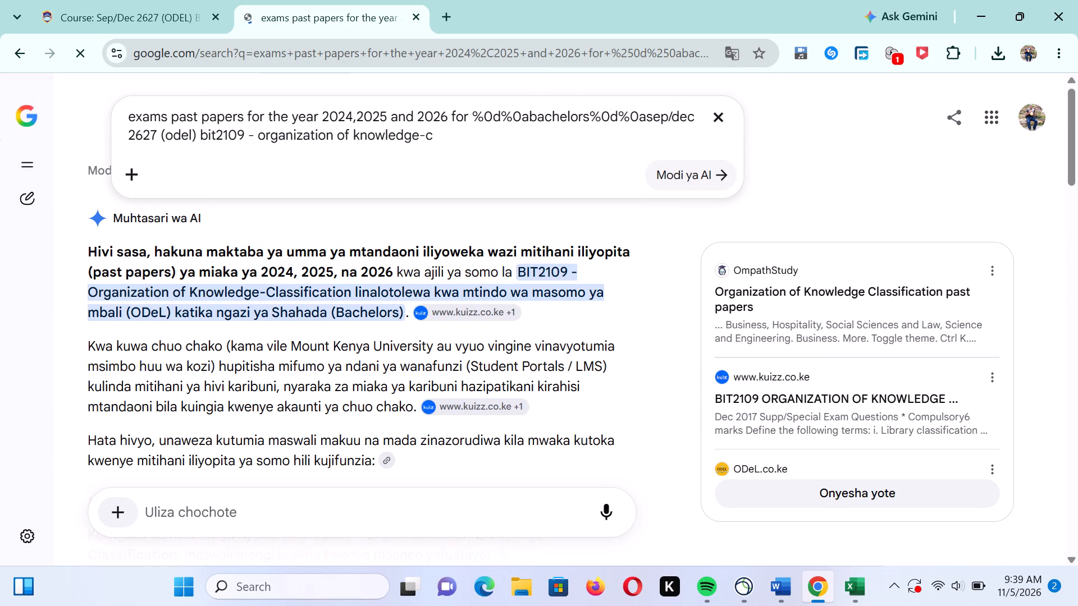
key("BackSpace")
key("BackSpace")
key("BackSpace")
key("BackSpace")
key("BackSpace")
key("BackSpace")
key("BackSpace")
key("BackSpace")
key("BackSpace")
key("BackSpace")
key("BackSpace")
key("BackSpace")
key("BackSpace")
key("BackSpace")
key("BackSpace")
key("BackSpace")
key("BackSpace")
key("BackSpace")
key("BackSpace")
key("BackSpace")
key("BackSpace")
key("BackSpace")
key("BackSpace")
key("BackSpace")
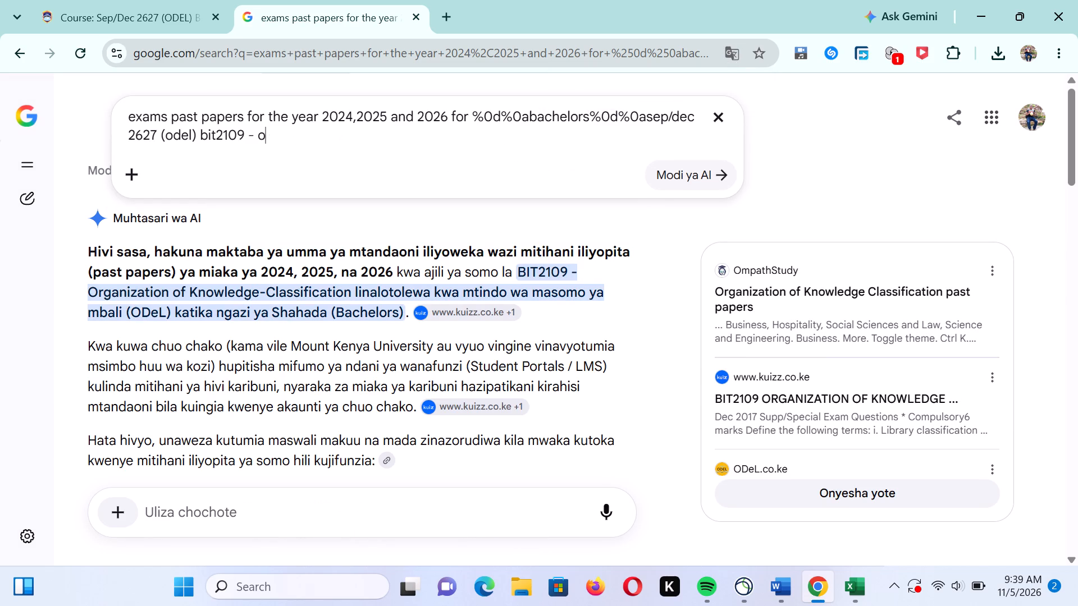
key("BackSpace")
key("BackSpace")
key("BackSpace")
key("BackSpace")
key("BackSpace")
key("BackSpace")
key("BackSpace")
key("BackSpace")
key("BackSpace")
key("BackSpace")
key("BackSpace")
key("BackSpace")
key("BackSpace")
key("BackSpace")
key("BackSpace")
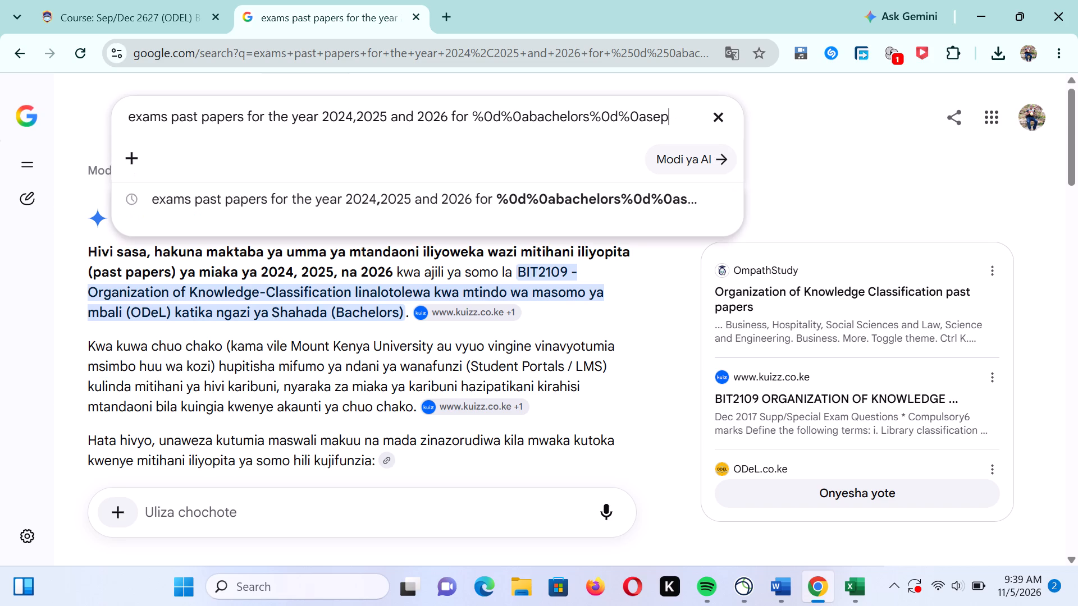
key("BackSpace")
key("BackSpace")
key("BackSpace")
key("BackSpace")
key("BackSpace")
key("BackSpace")
key("BackSpace")
key("BackSpace")
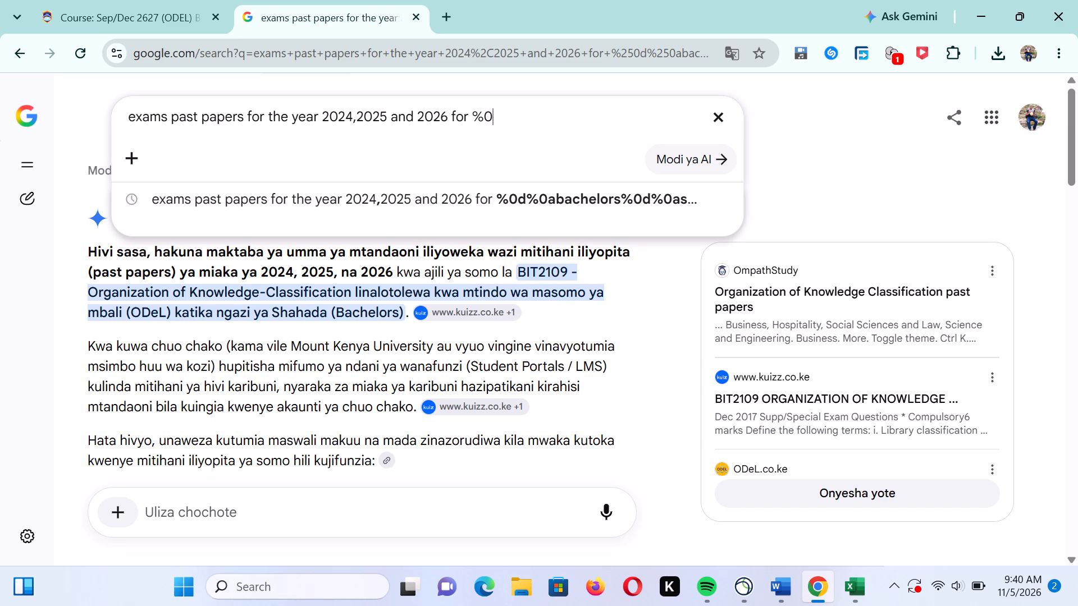
key("BackSpace")
key("BackSpace")
Complete the query with the copied title "Sep/Dec 2627 (ODEL) BIT3118 - Records Management" and run the search.
key("space")
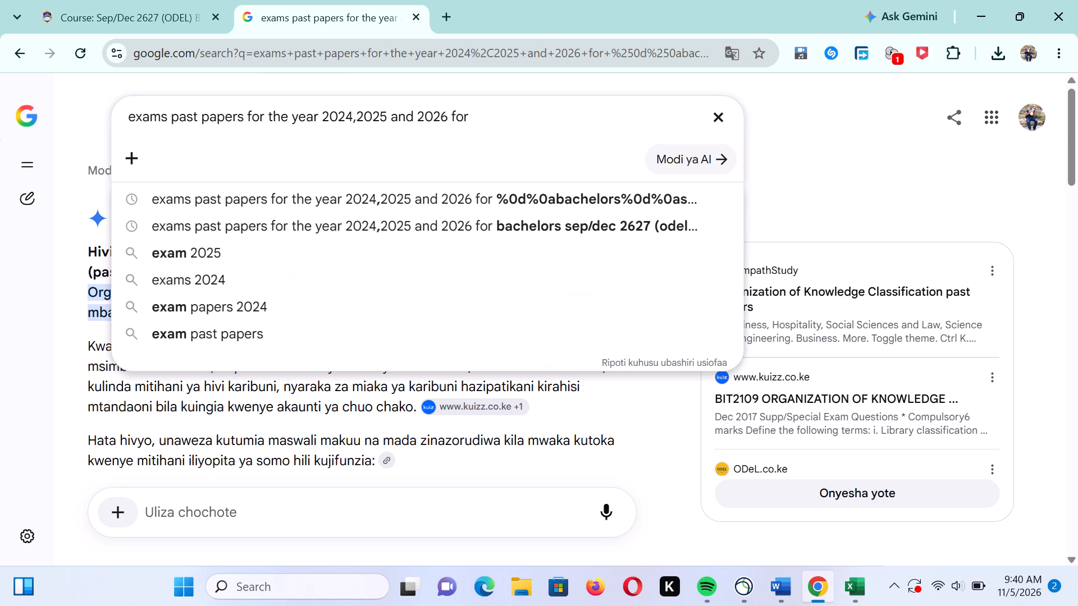
key("ctrl+v")
key("Return")
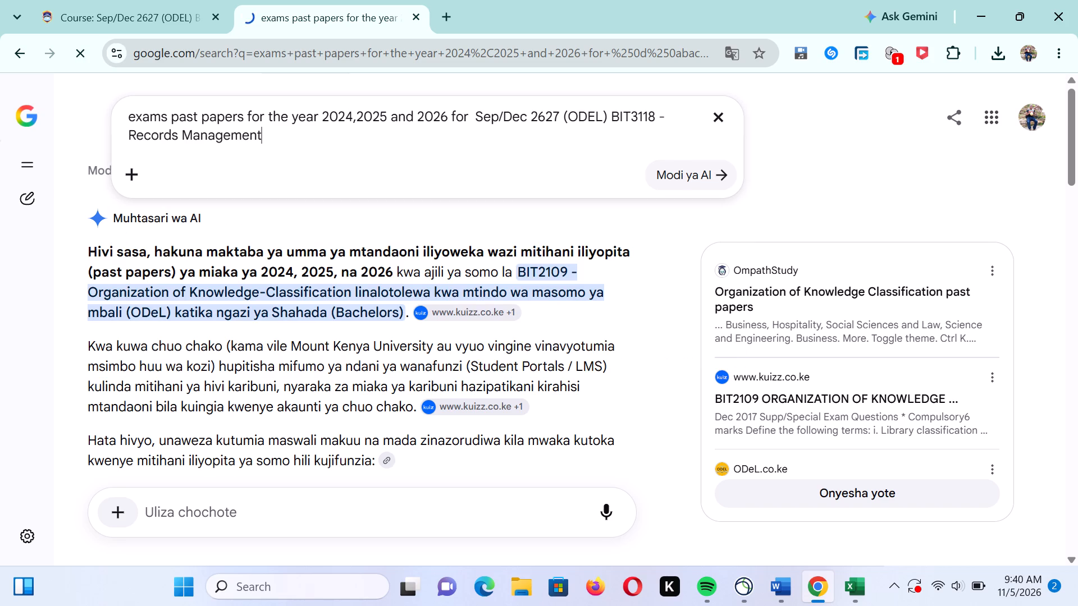
Examine the full AI overview and the listed results for sources of BIT3118 Records Management past papers.
scroll(398, 209, "down", 1)
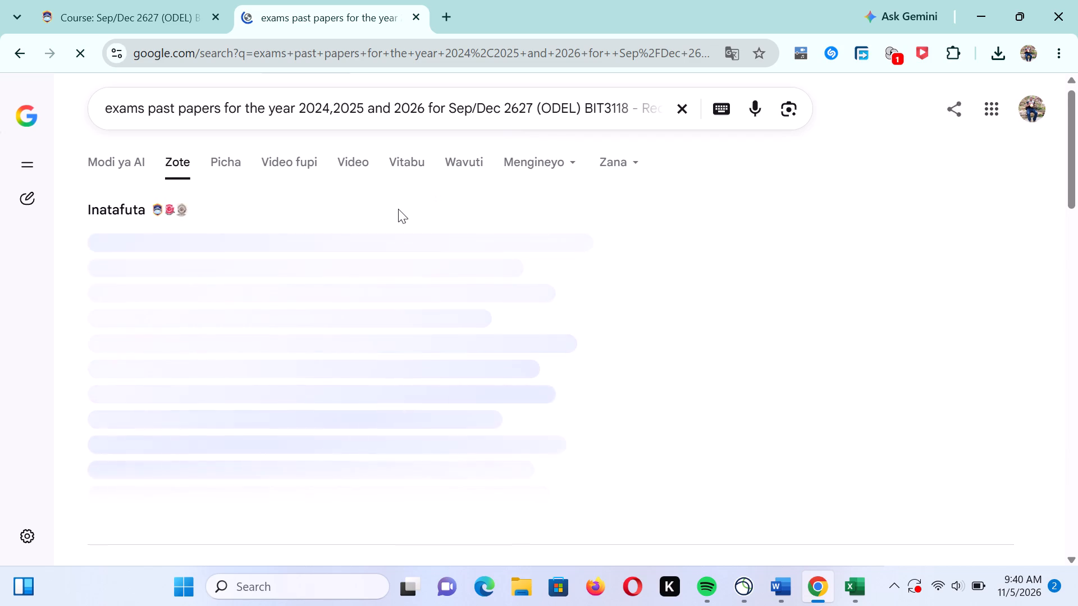
scroll(398, 209, "down", 2)
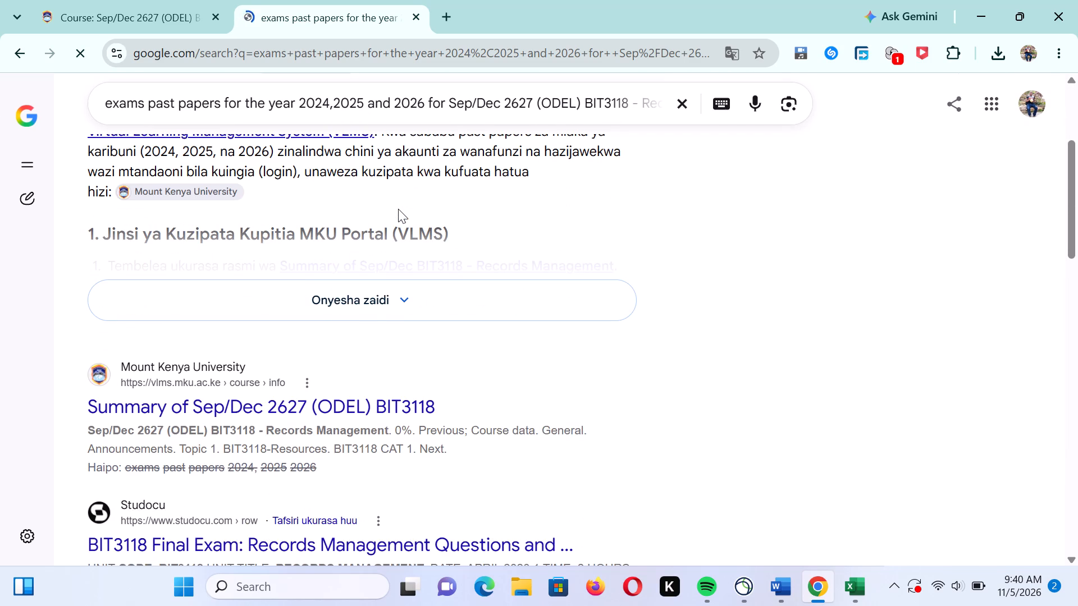
scroll(398, 209, "down", 1)
scroll(398, 209, "up", 1)
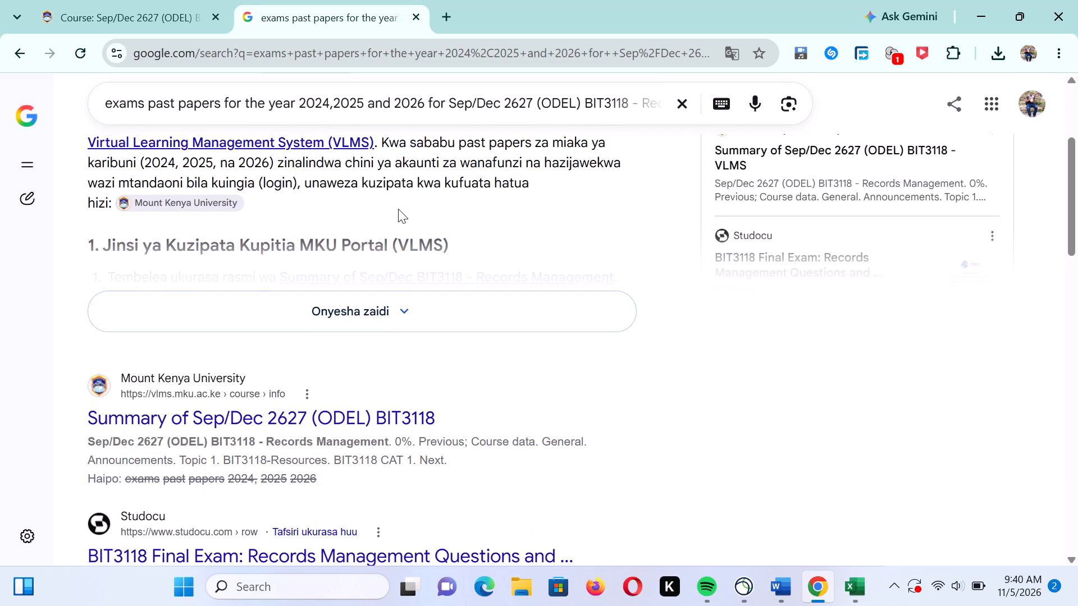
scroll(398, 209, "up", 1)
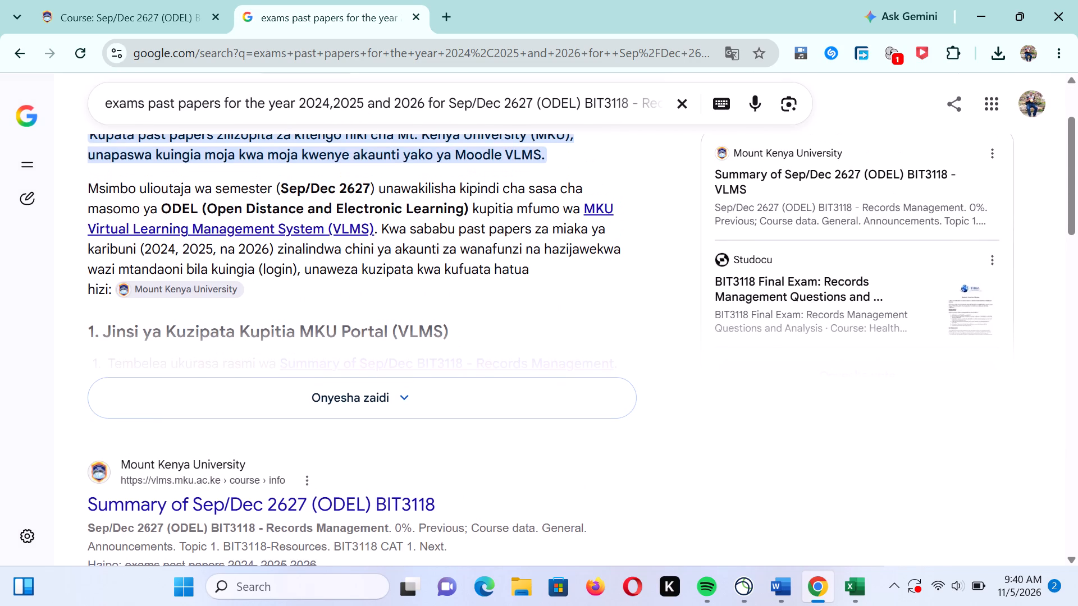
left_click(398, 398)
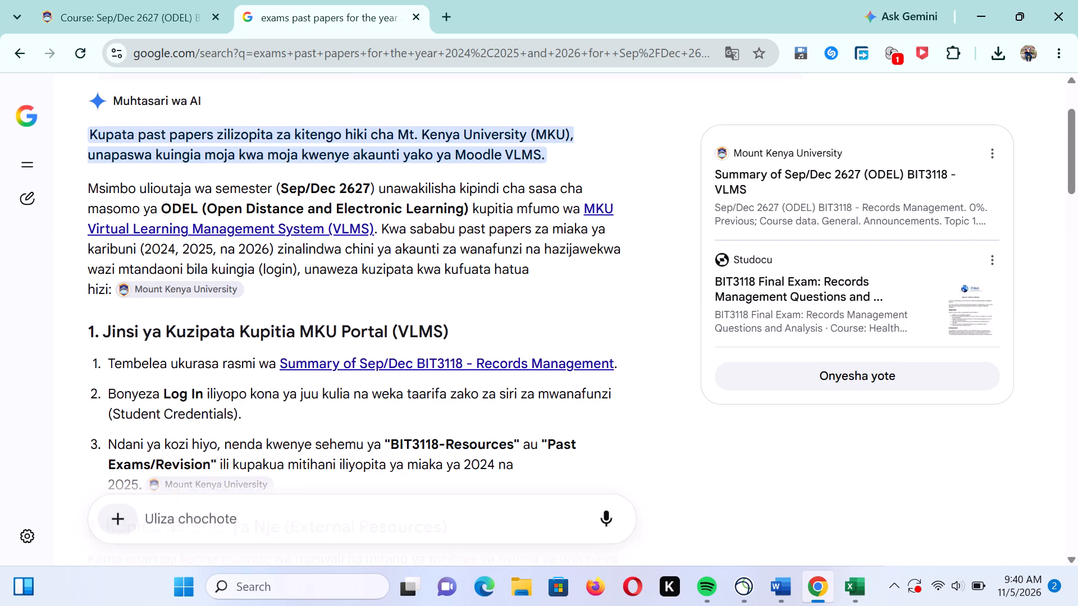
scroll(398, 398, "down", 4)
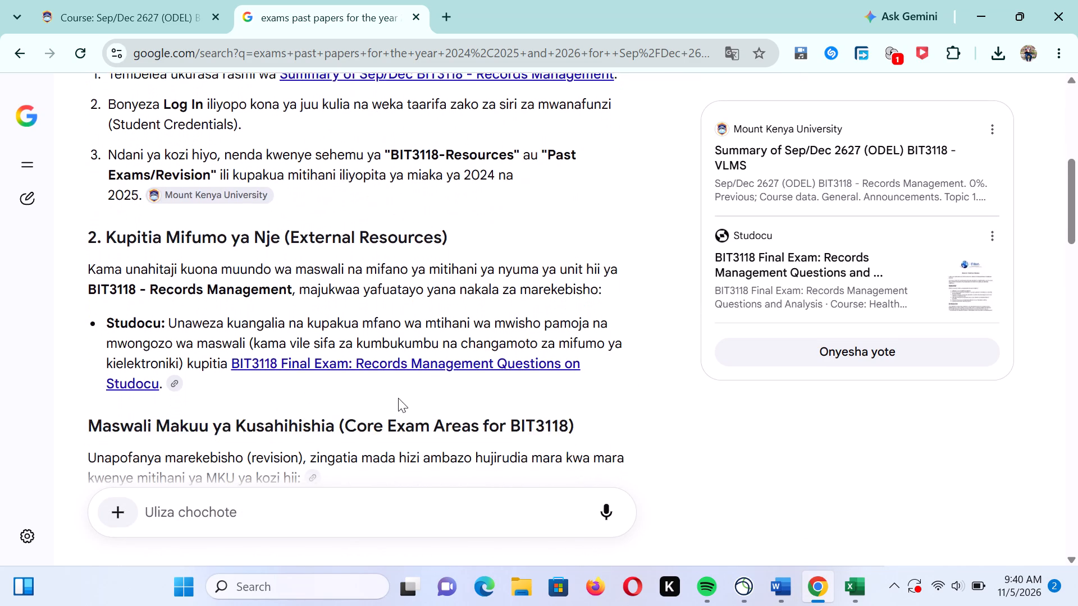
scroll(398, 398, "down", 4)
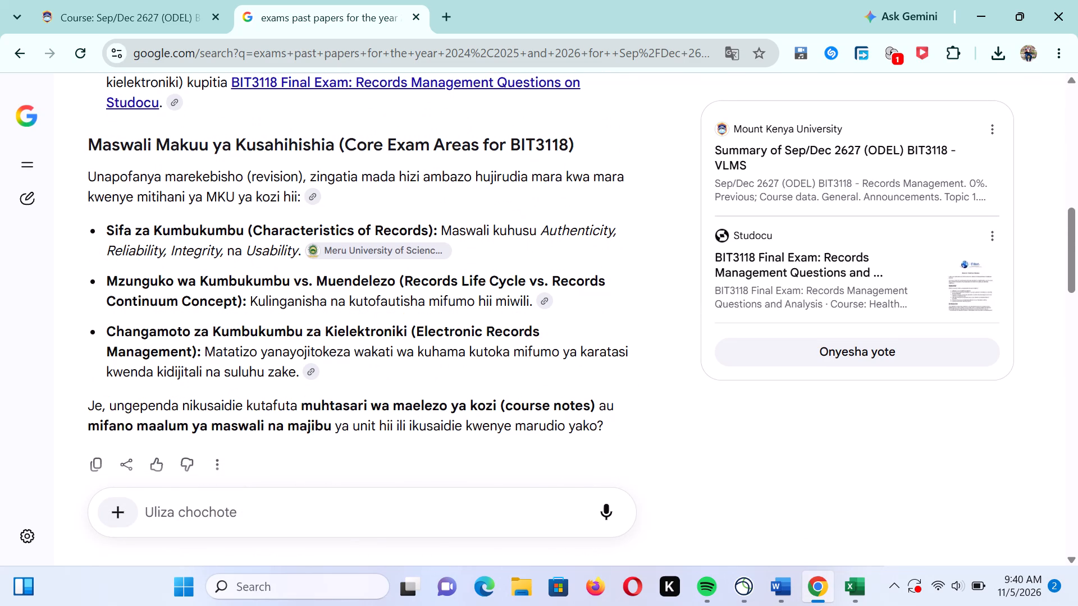
scroll(398, 398, "down", 3)
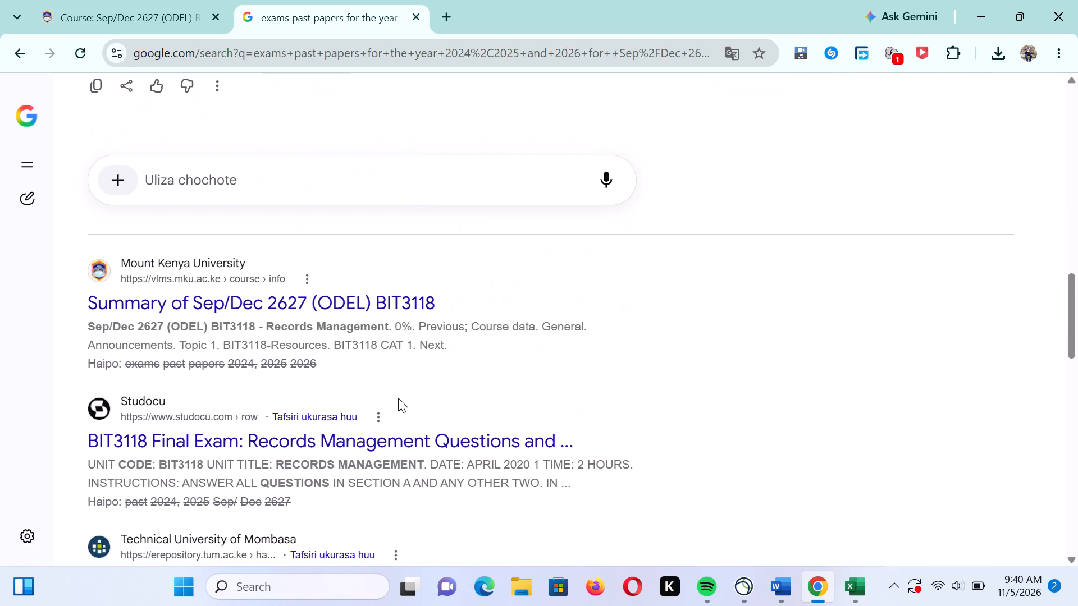
scroll(397, 370, "down", 2)
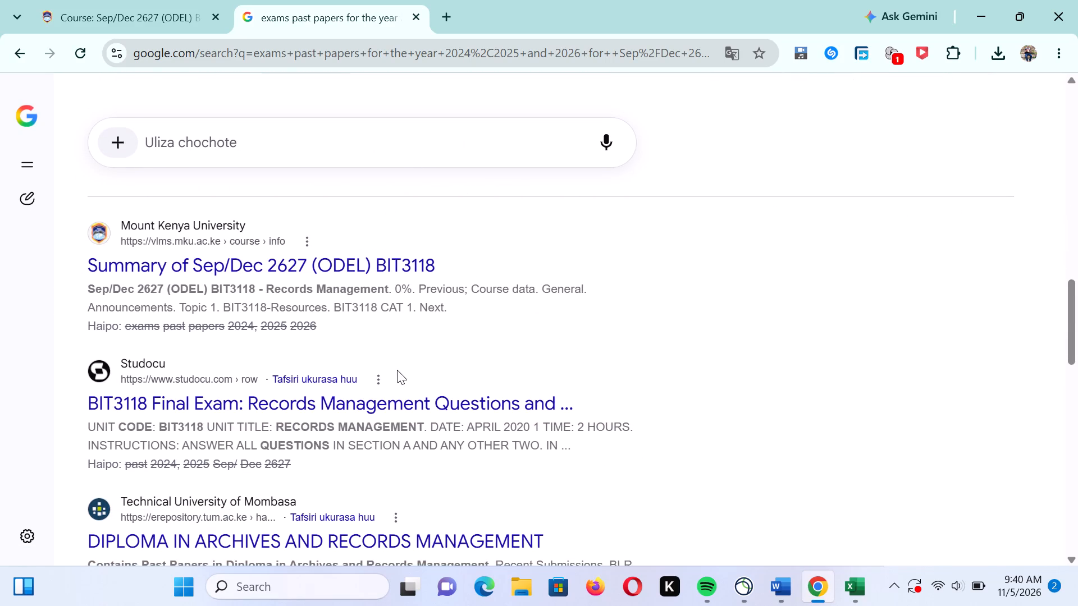
Open the Studocu result on the BIT3118 Final Exam for Records Management and check the paper's heading.
left_click(334, 400)
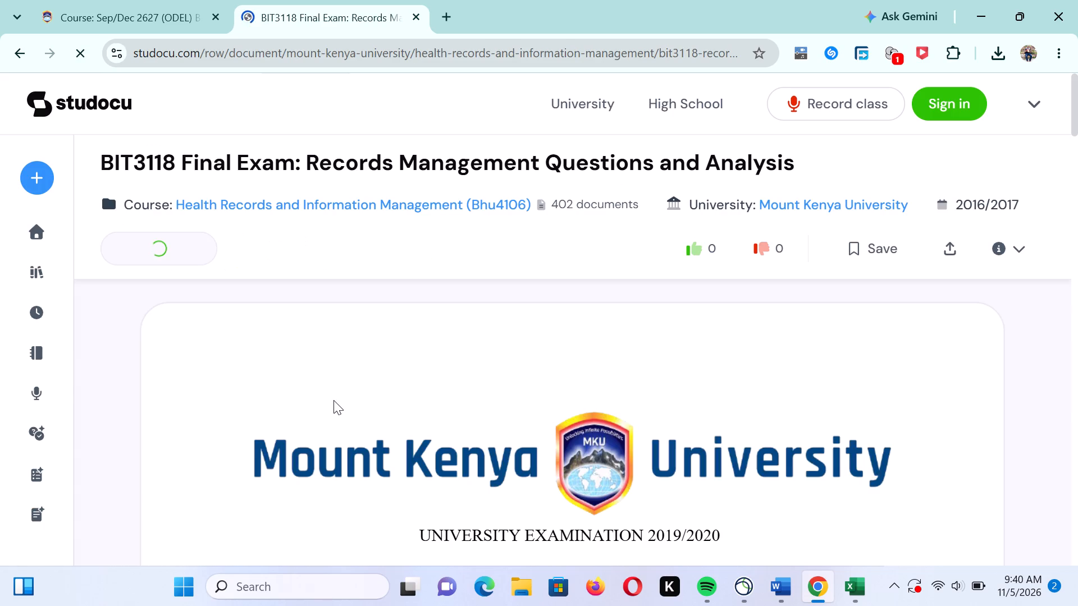
scroll(339, 397, "down", 9)
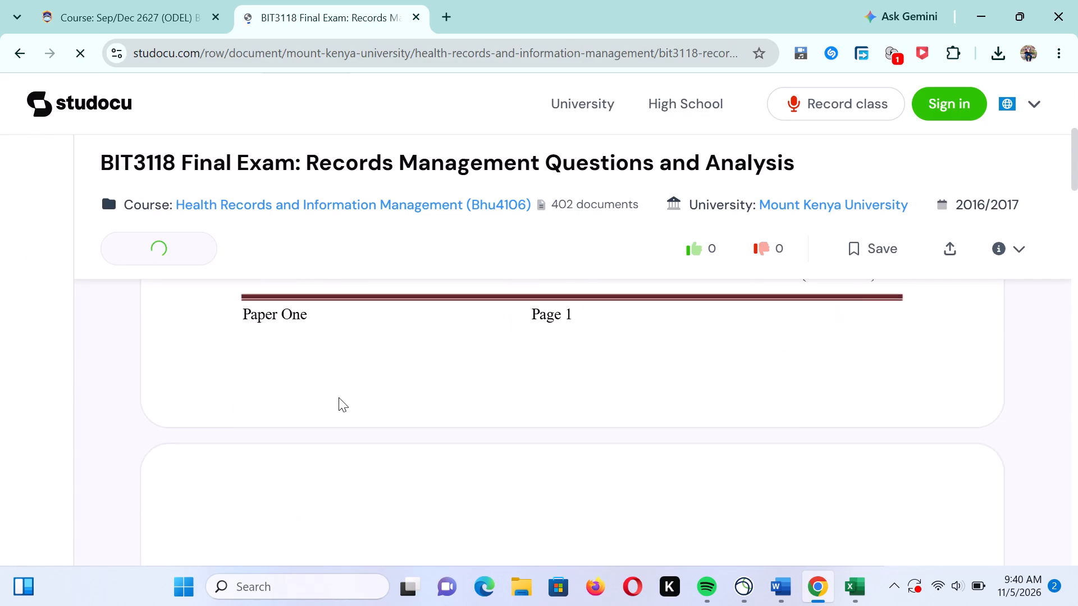
scroll(339, 397, "up", 6)
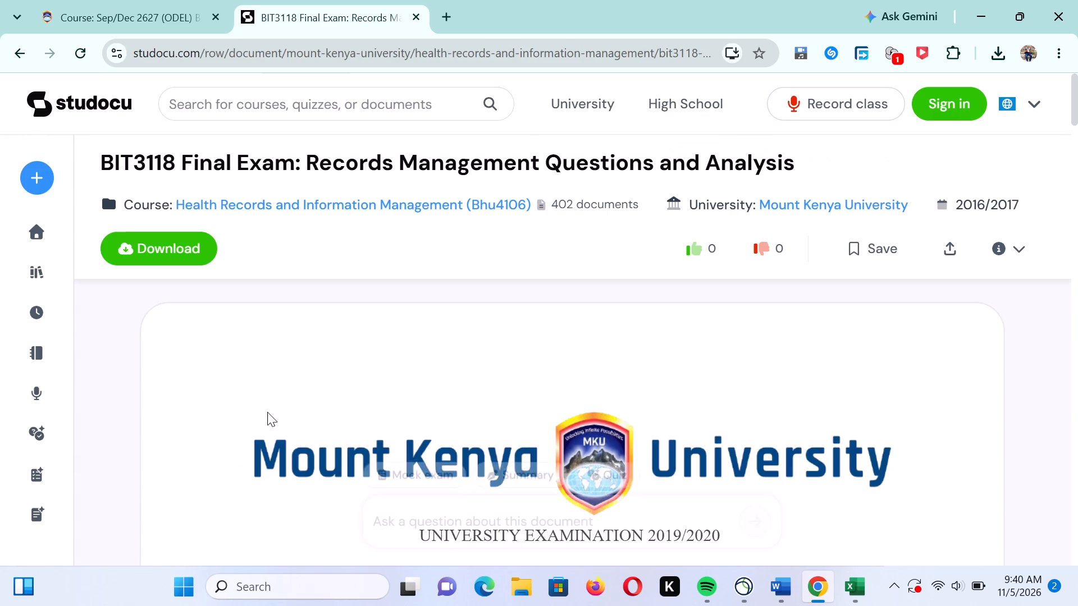
left_click_drag(256, 411, 353, 447)
scroll(353, 447, "down", 2)
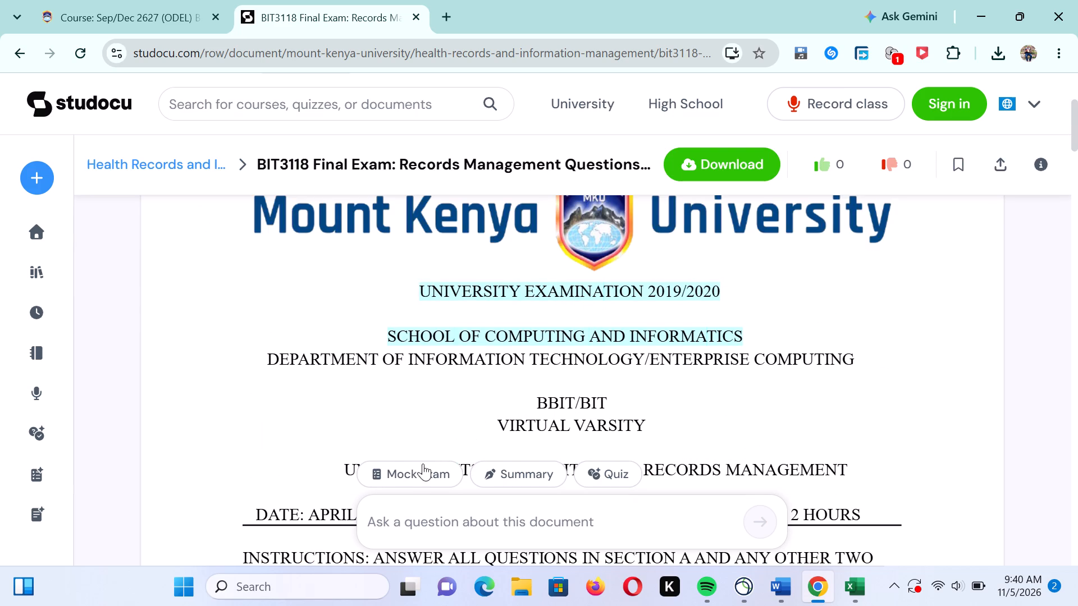
scroll(611, 333, "down", 1)
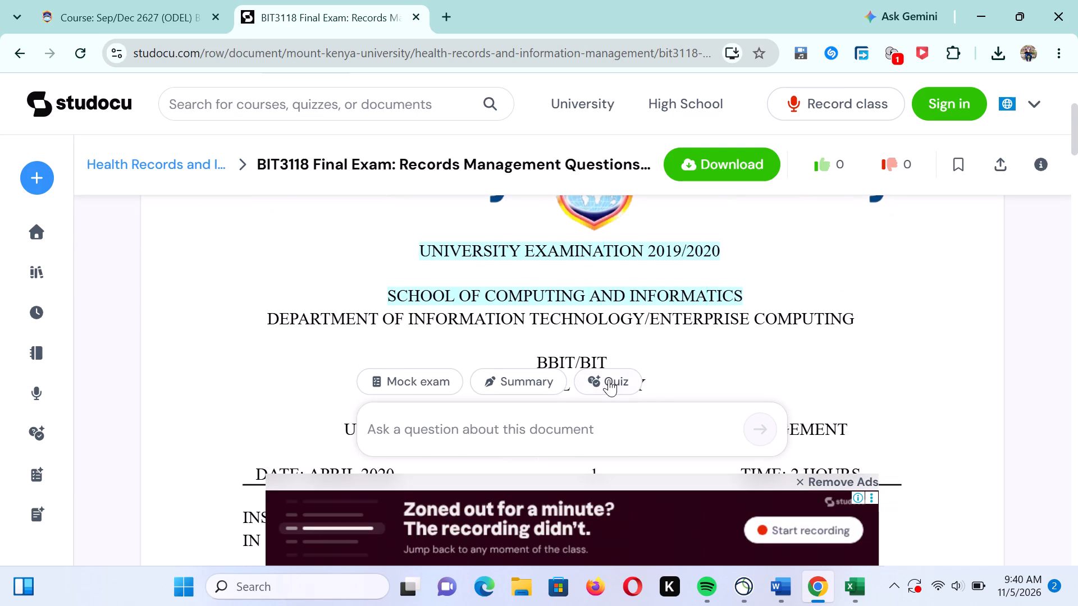
left_click(704, 368)
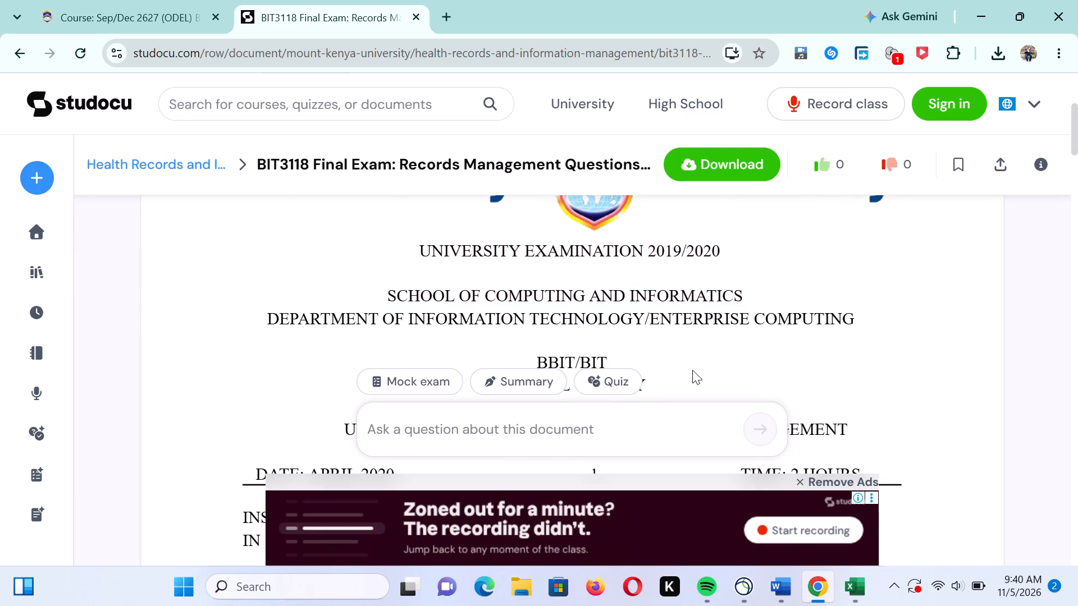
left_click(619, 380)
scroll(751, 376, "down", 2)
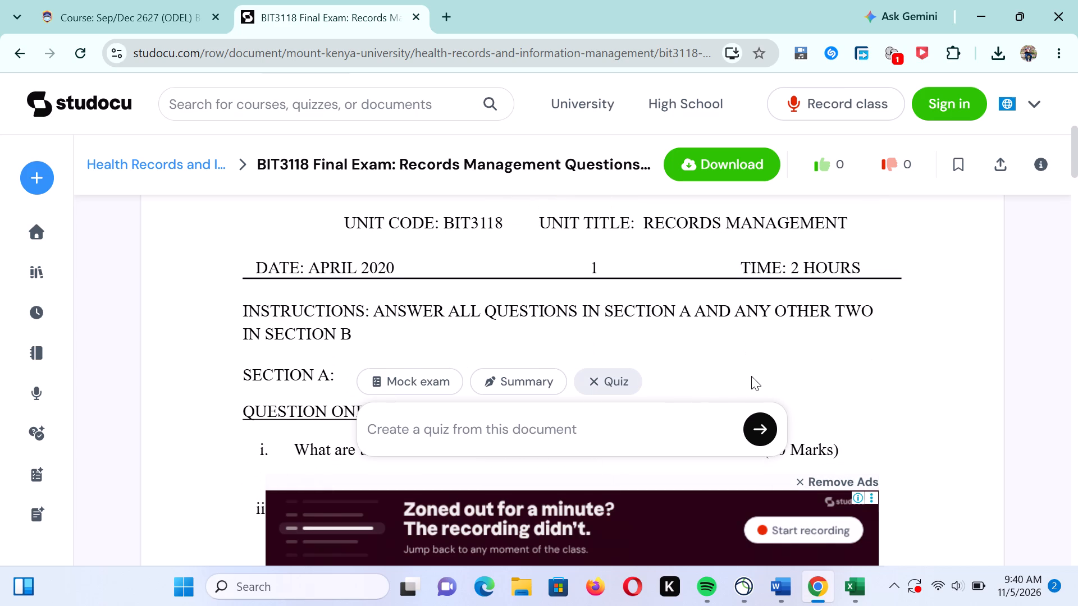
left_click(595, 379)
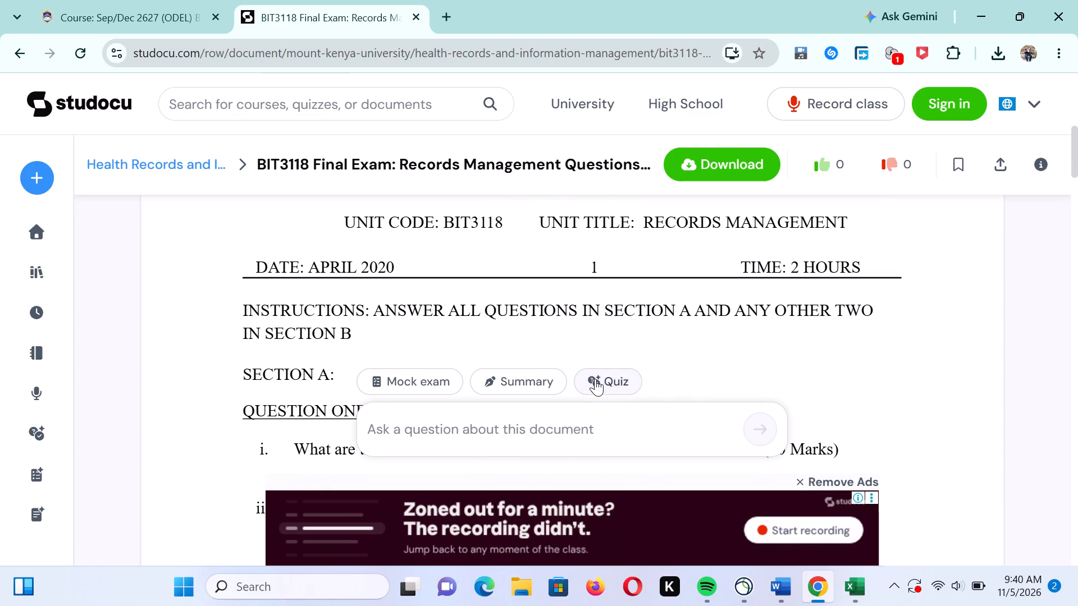
Look through the exam paper's questions down to the end of Question Five.
left_click(718, 384)
scroll(718, 384, "down", 6)
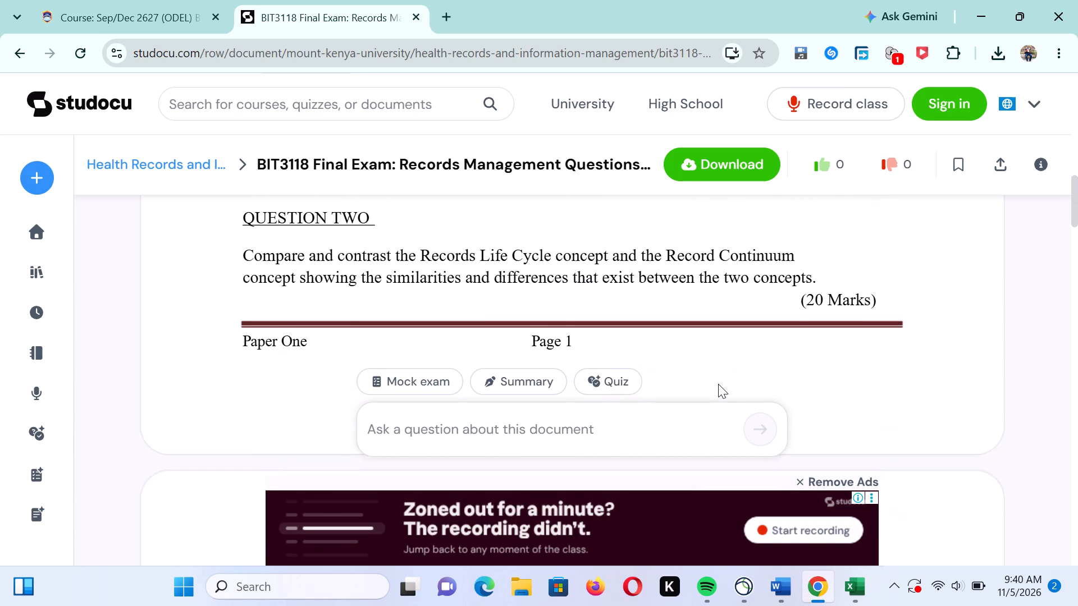
scroll(718, 384, "down", 10)
scroll(718, 384, "up", 1)
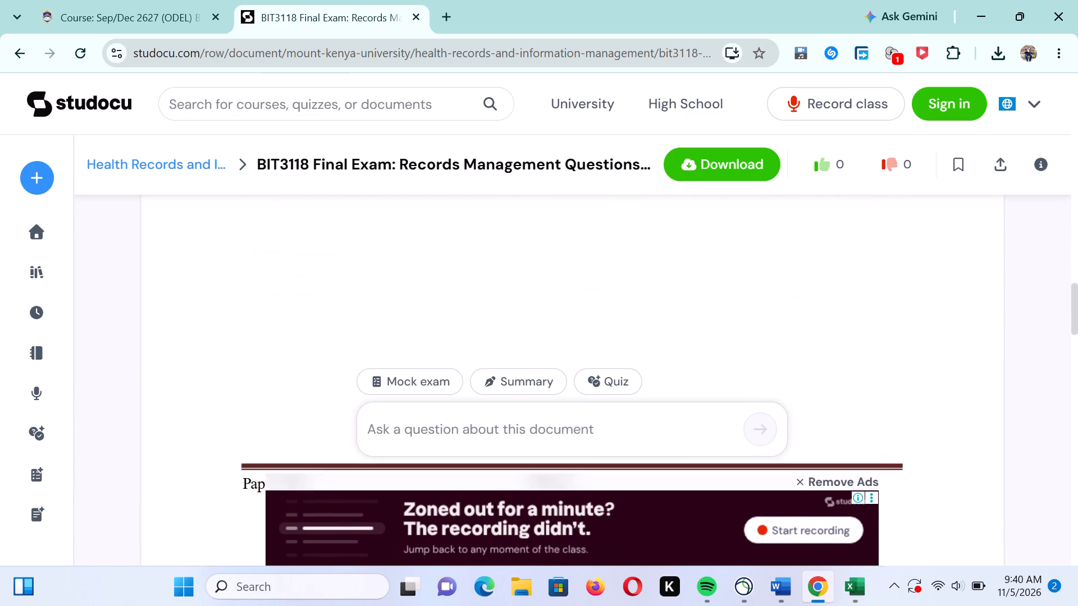
scroll(718, 384, "up", 2)
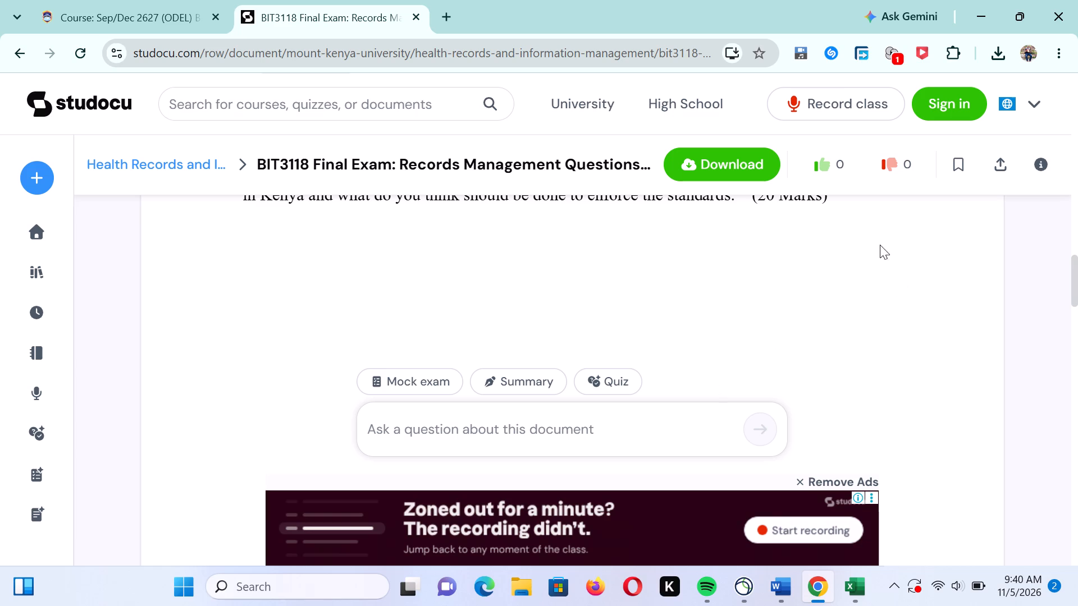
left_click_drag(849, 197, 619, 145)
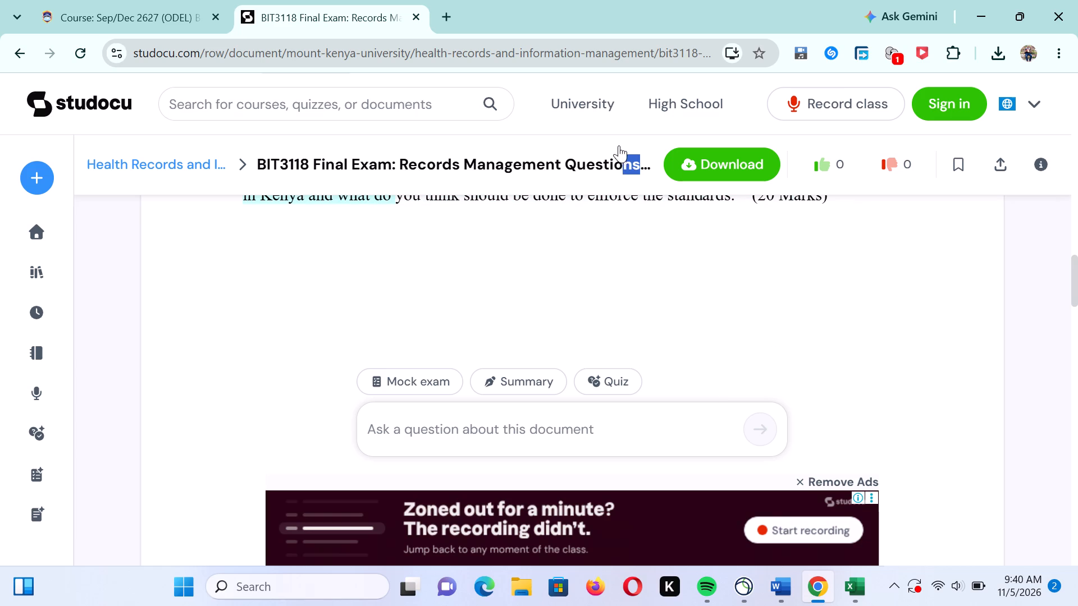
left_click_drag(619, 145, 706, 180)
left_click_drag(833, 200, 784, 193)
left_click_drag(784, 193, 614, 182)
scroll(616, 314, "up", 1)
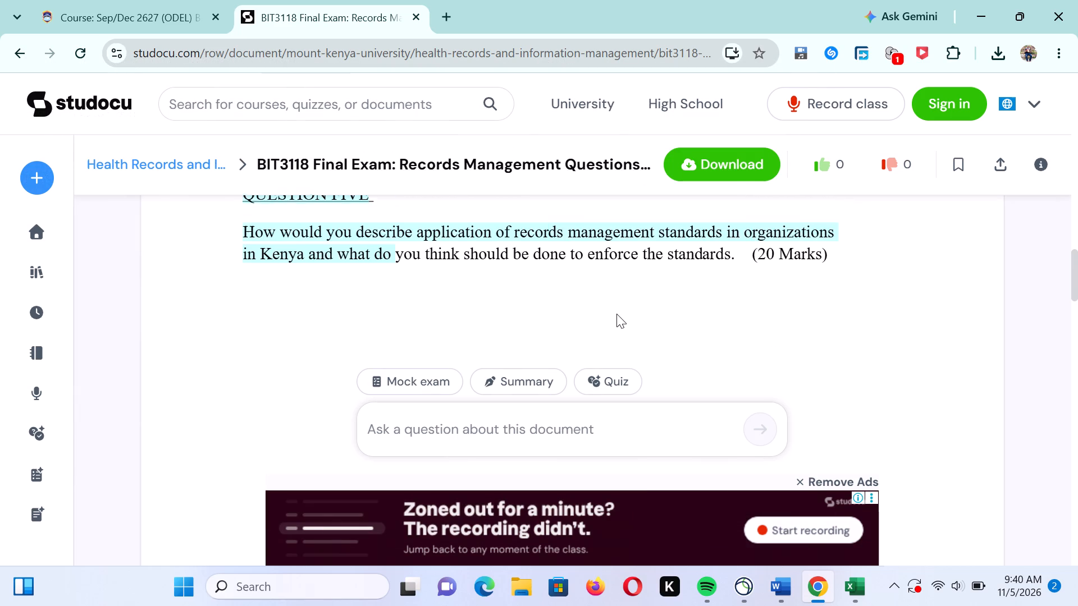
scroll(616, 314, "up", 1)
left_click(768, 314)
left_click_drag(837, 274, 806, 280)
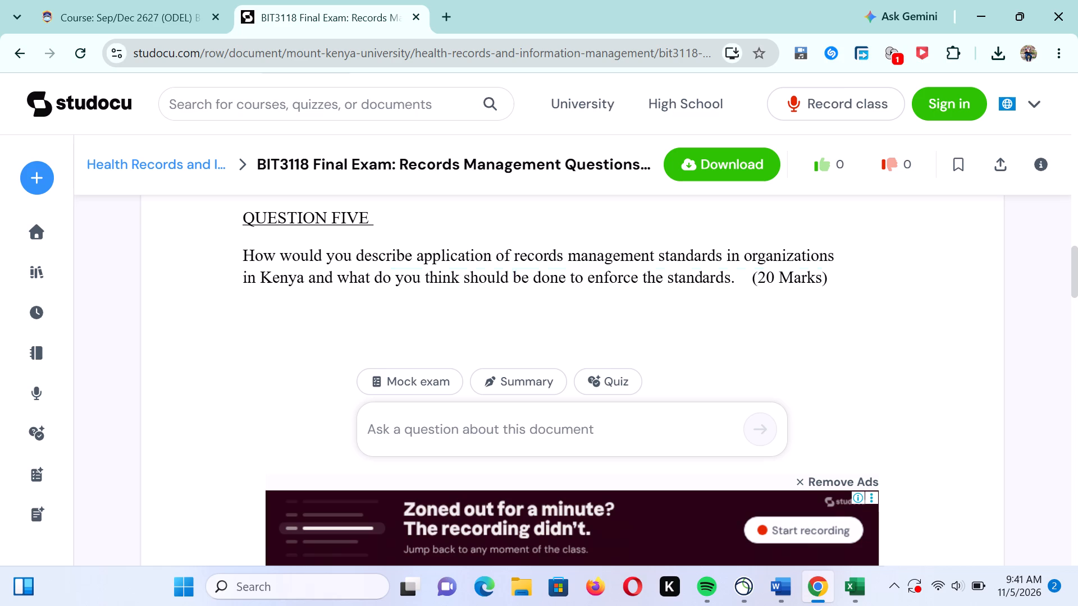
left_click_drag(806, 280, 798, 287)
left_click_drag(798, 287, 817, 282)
Select the exam paper's text from the end of Question Five back up to the University Examination 2019/2020 heading and copy it.
left_click_drag(827, 282, 793, 239)
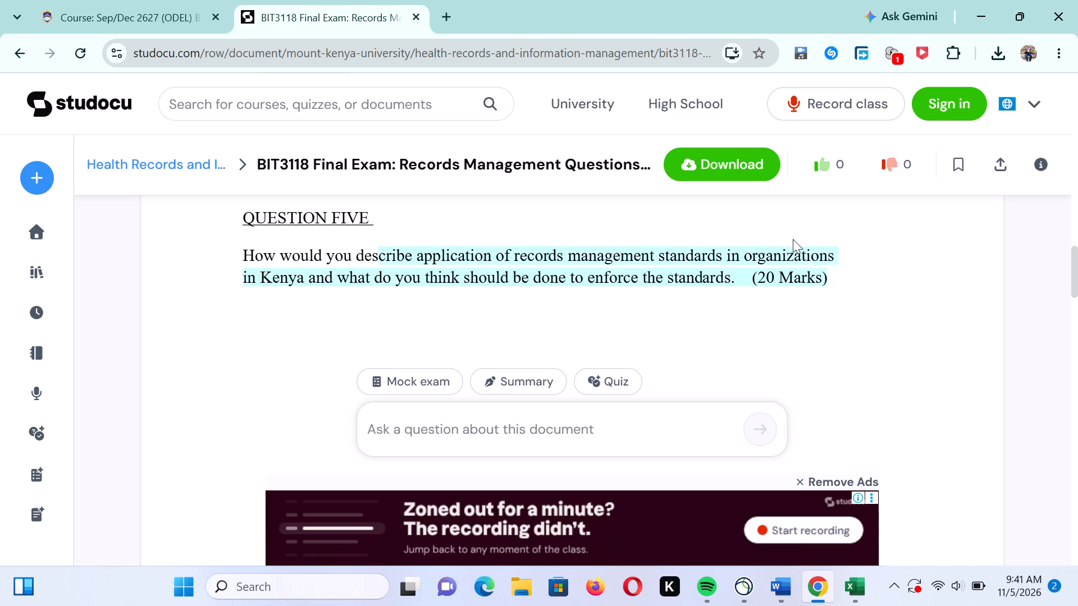
left_click_drag(793, 239, 696, 152)
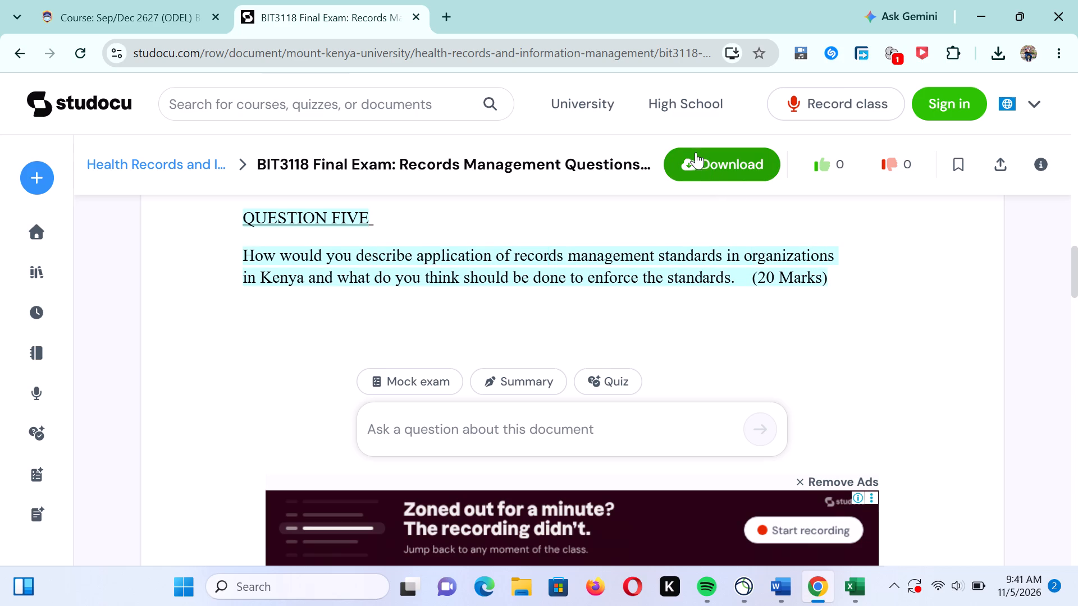
left_click_drag(696, 152, 619, 185)
scroll(619, 185, "up", 8)
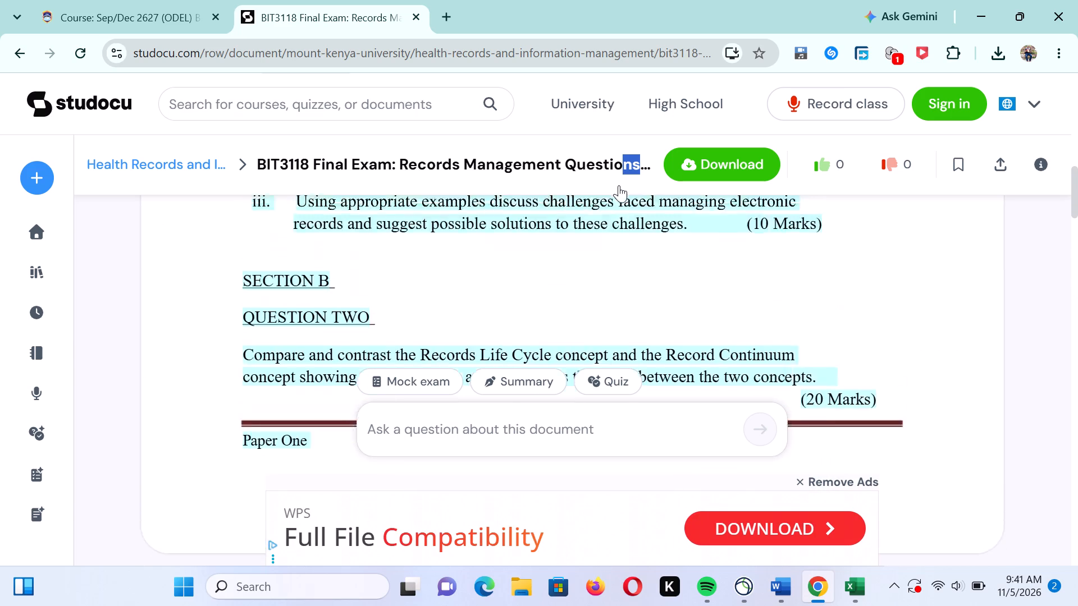
scroll(619, 185, "up", 5)
scroll(619, 185, "down", 1)
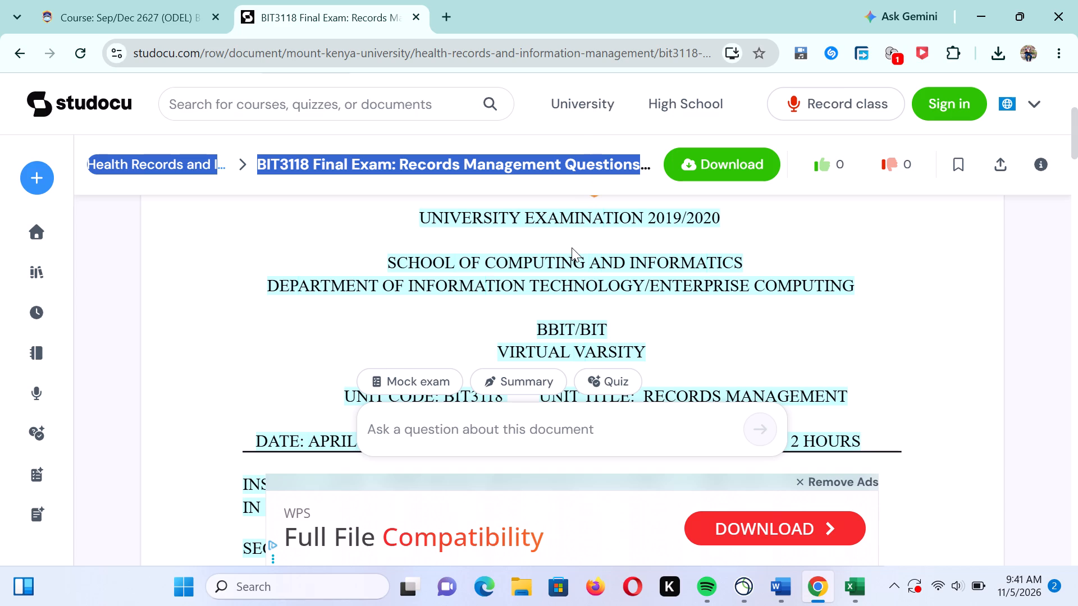
key("ctrl+c")
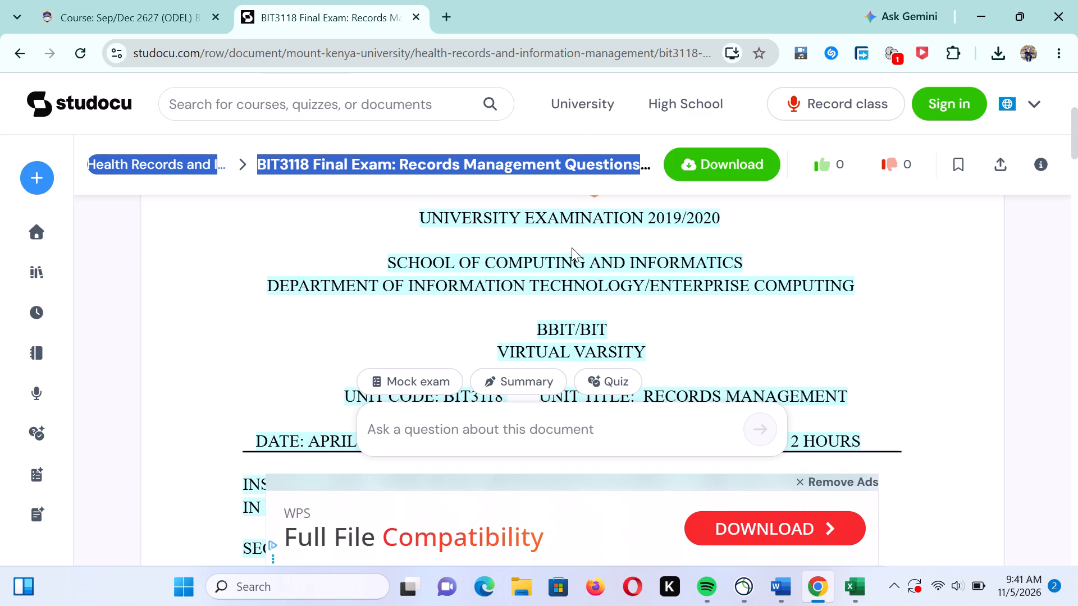
right_click(572, 247)
left_click(620, 270)
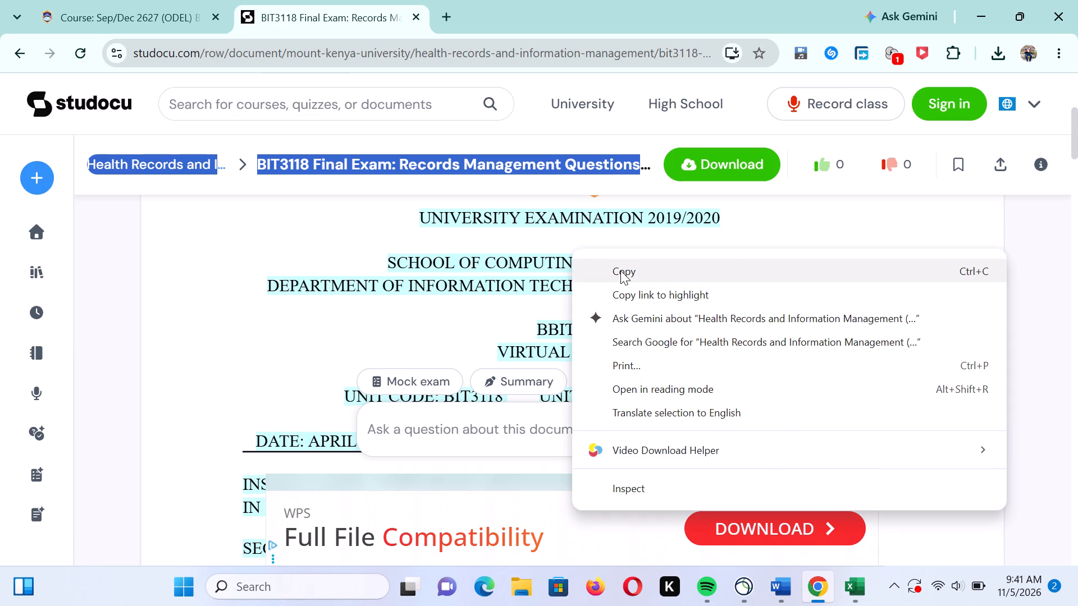
Switch to Word, create a new blank document and paste the copied exam paper text into it.
left_click(788, 587)
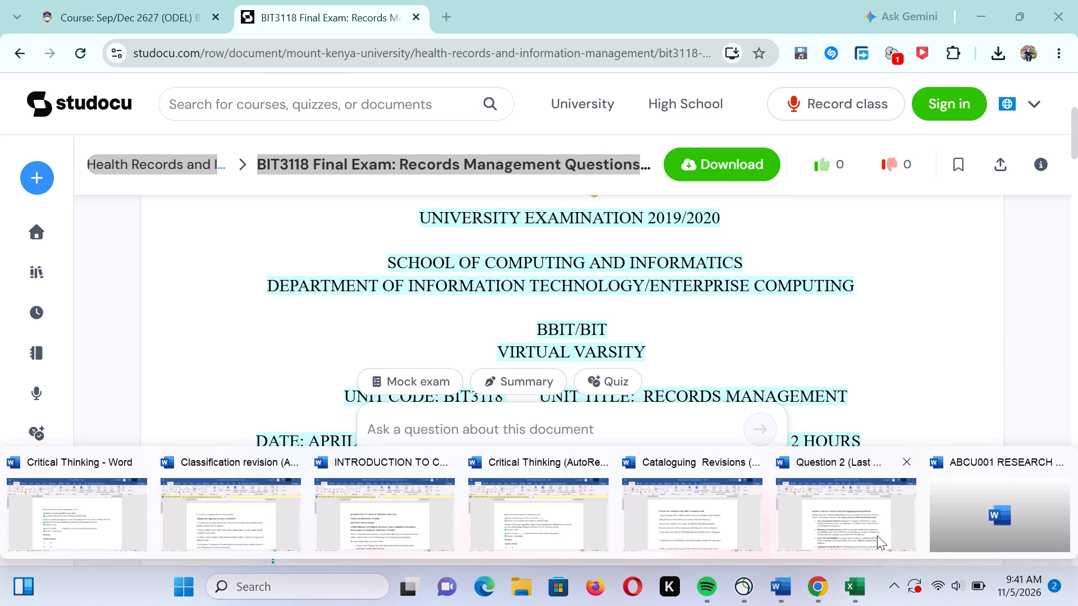
left_click(877, 535)
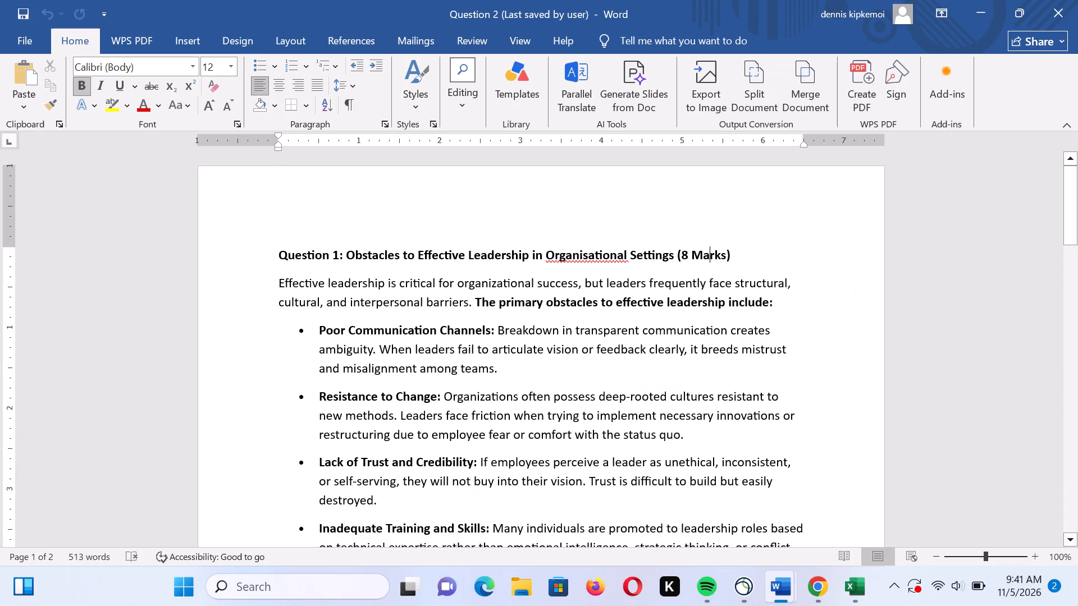
left_click(739, 462)
key("ctrl+n")
key("ctrl+v")
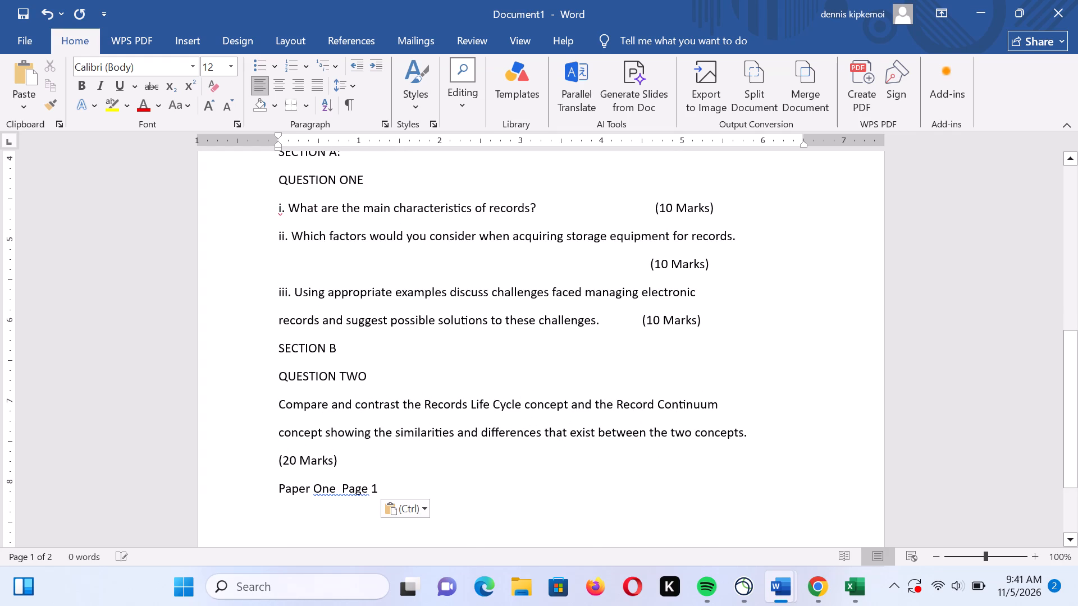
Delete the "Health Records and Information Management (Bhu4106)" link line above the exam title.
scroll(739, 462, "up", 5)
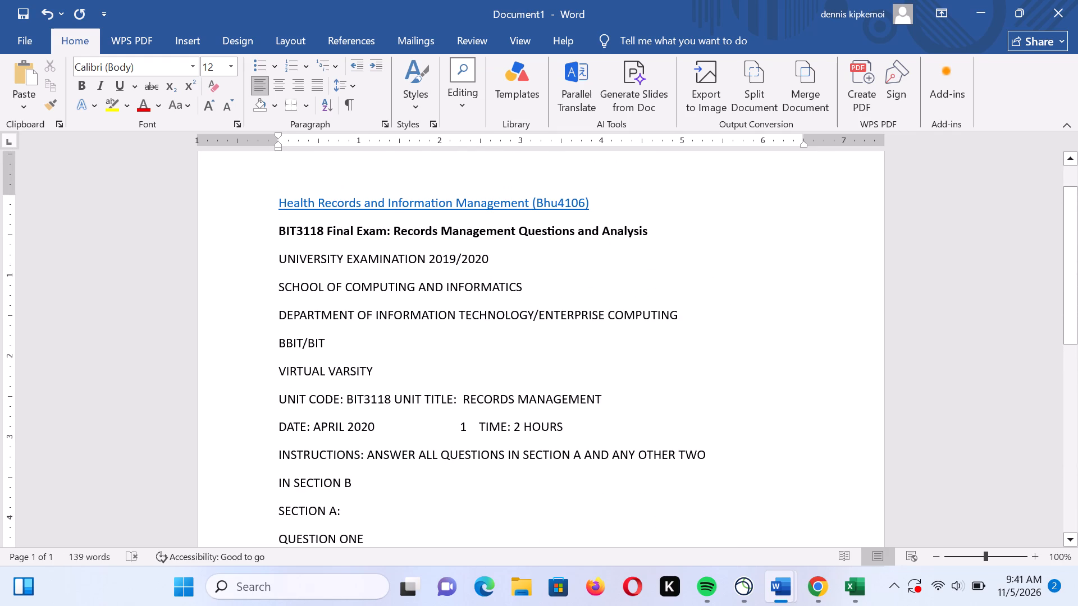
left_click(607, 210)
key("BackSpace")
key("BackSpace")
key("BackSpace")
key("BackSpace")
key("BackSpace")
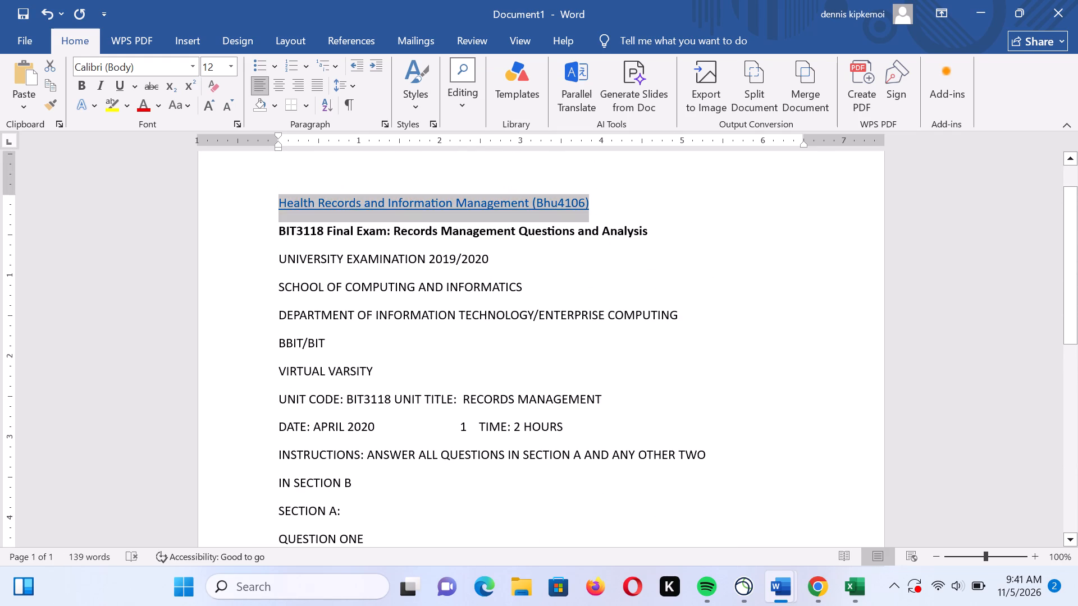
Read through the pasted exam paper from its heading to the last line to check the copied content.
scroll(607, 210, "down", 1)
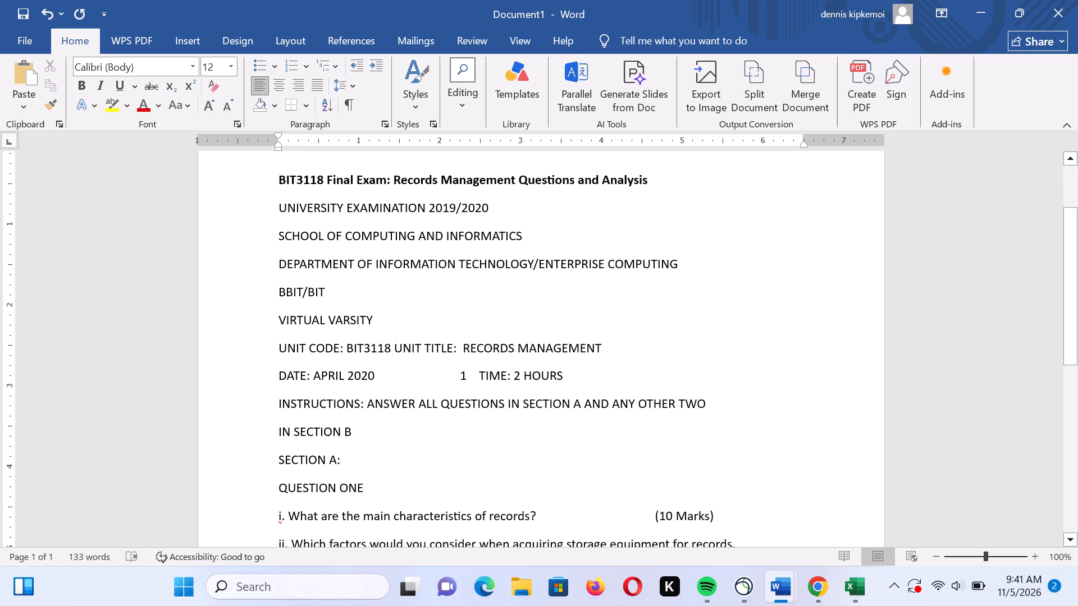
scroll(607, 210, "down", 1)
scroll(607, 210, "up", 1)
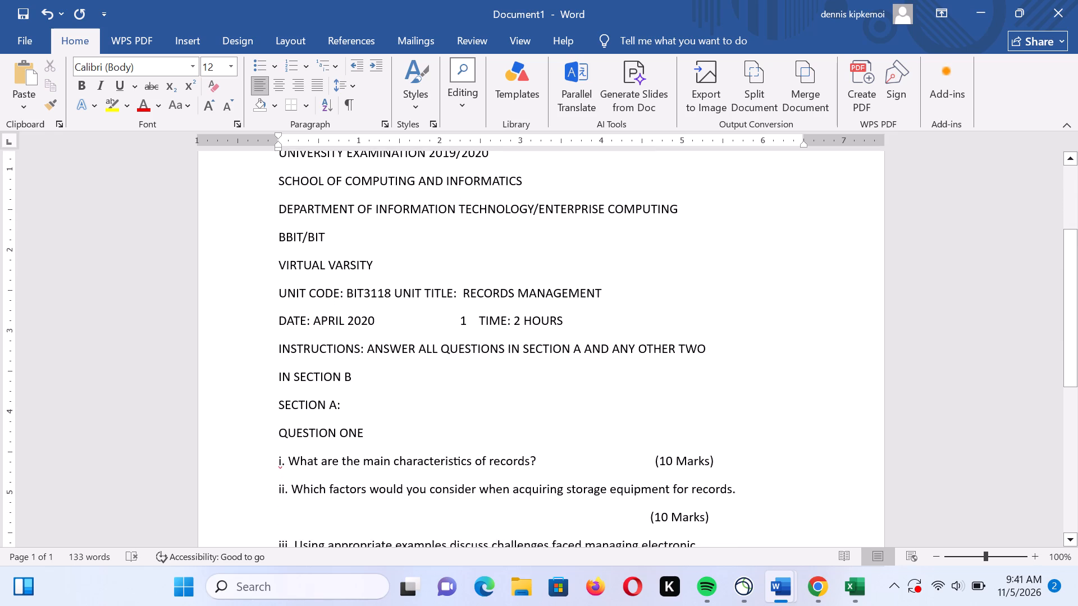
scroll(607, 210, "up", 1)
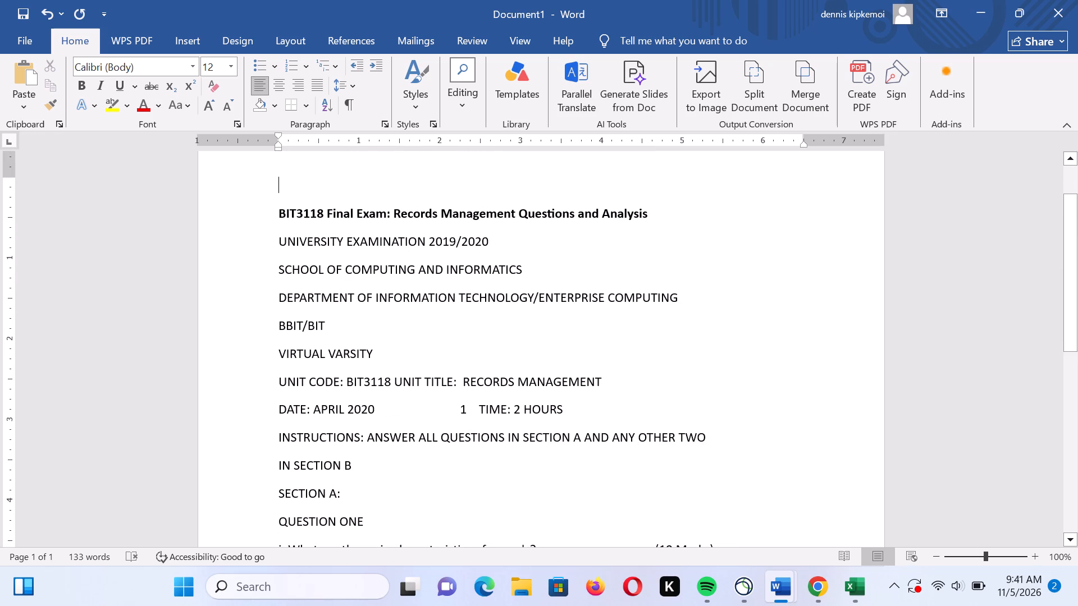
scroll(598, 252, "down", 1)
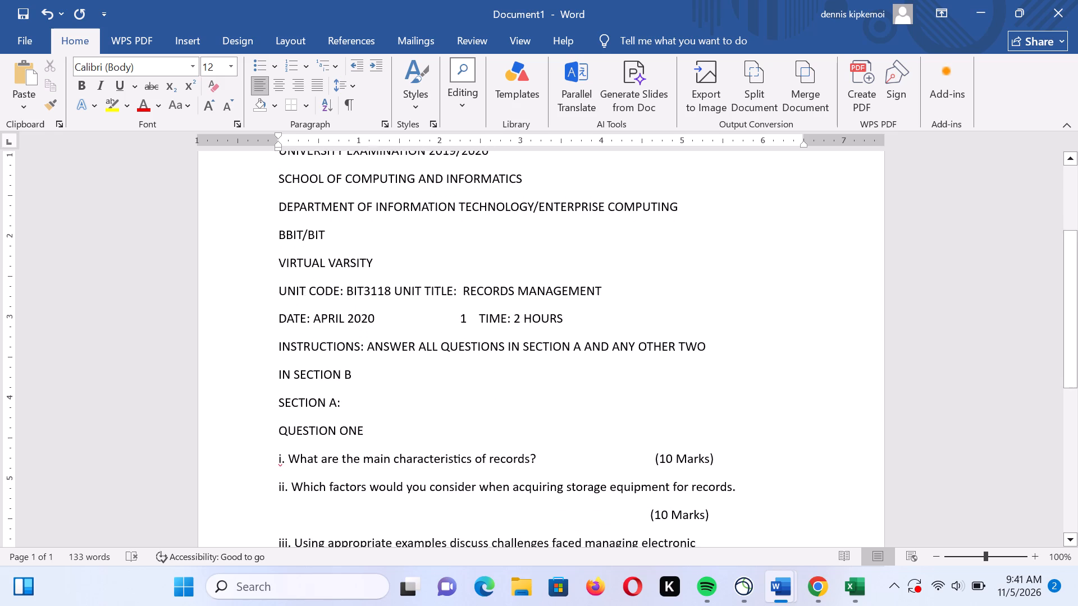
scroll(598, 252, "down", 2)
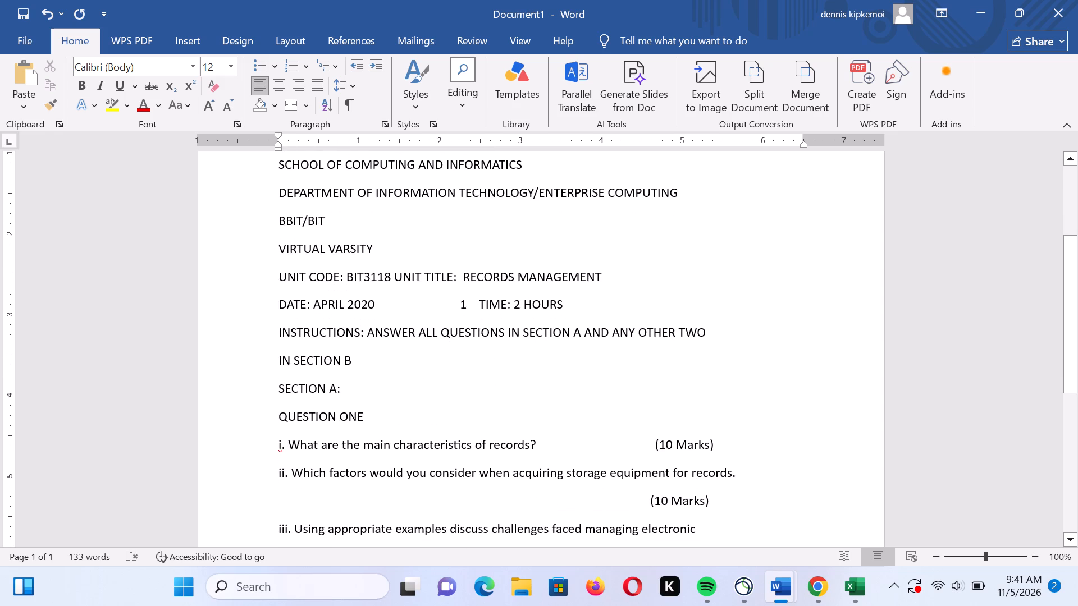
scroll(598, 252, "down", 1)
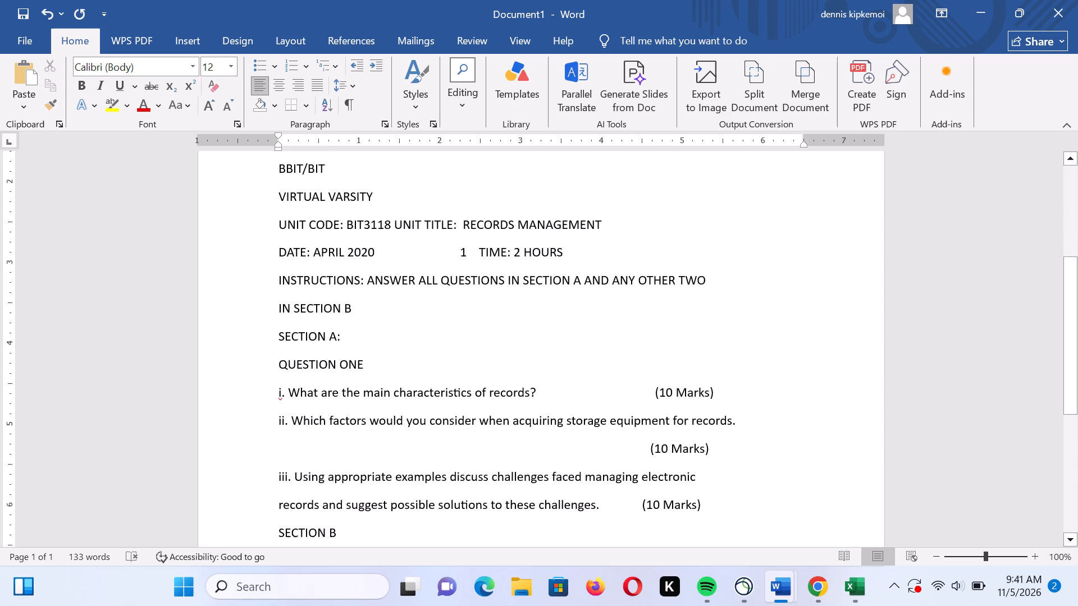
scroll(598, 252, "down", 2)
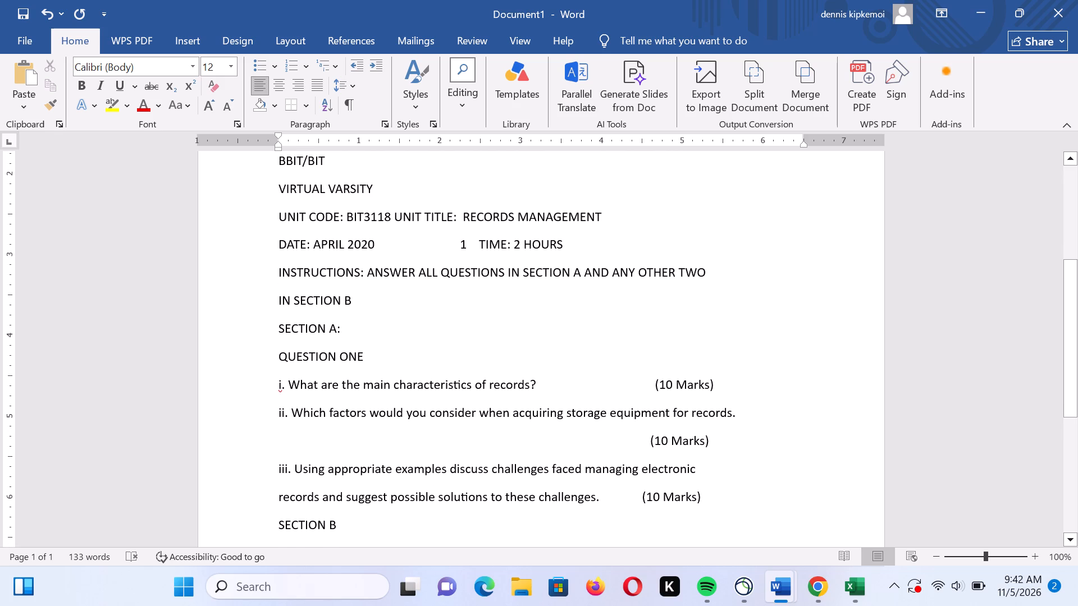
scroll(598, 252, "down", 2)
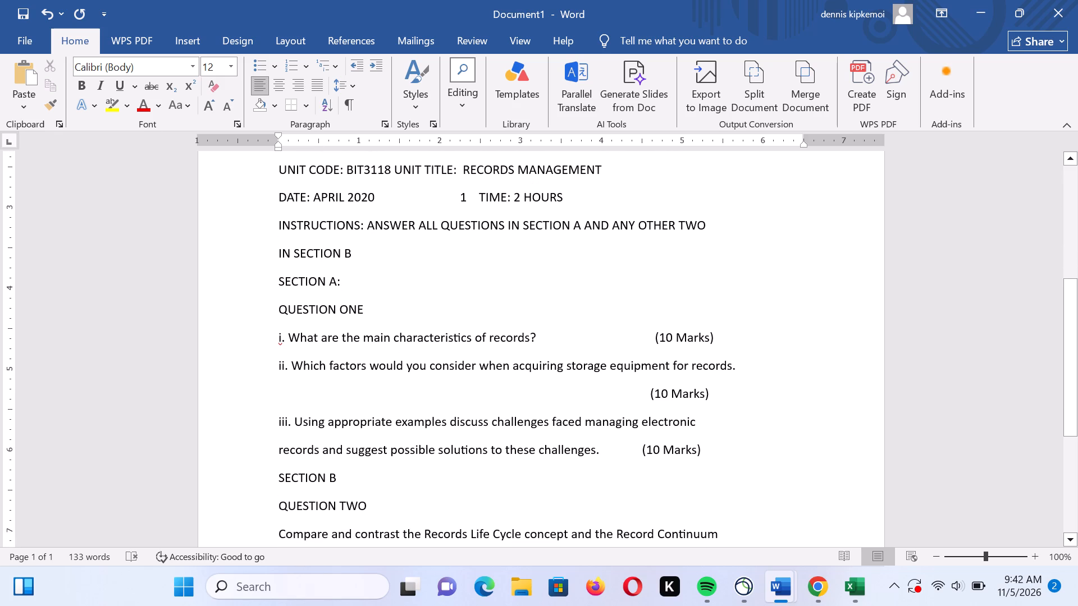
scroll(598, 252, "down", 3)
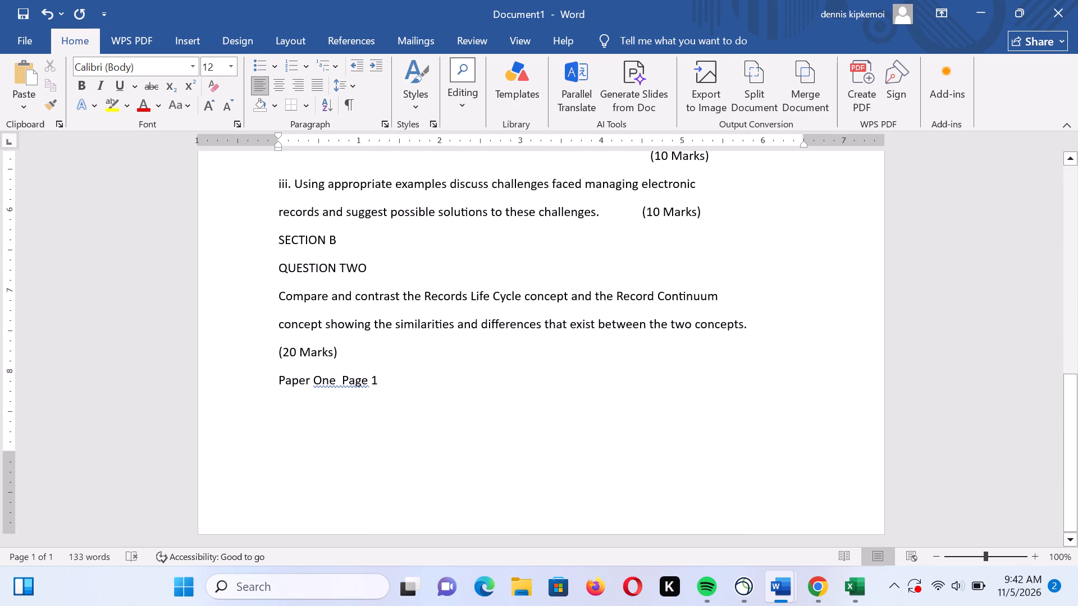
scroll(598, 252, "down", 1)
Delete the "Paper One Page 1" footer line below the 20-mark Question Two.
scroll(595, 264, "up", 1)
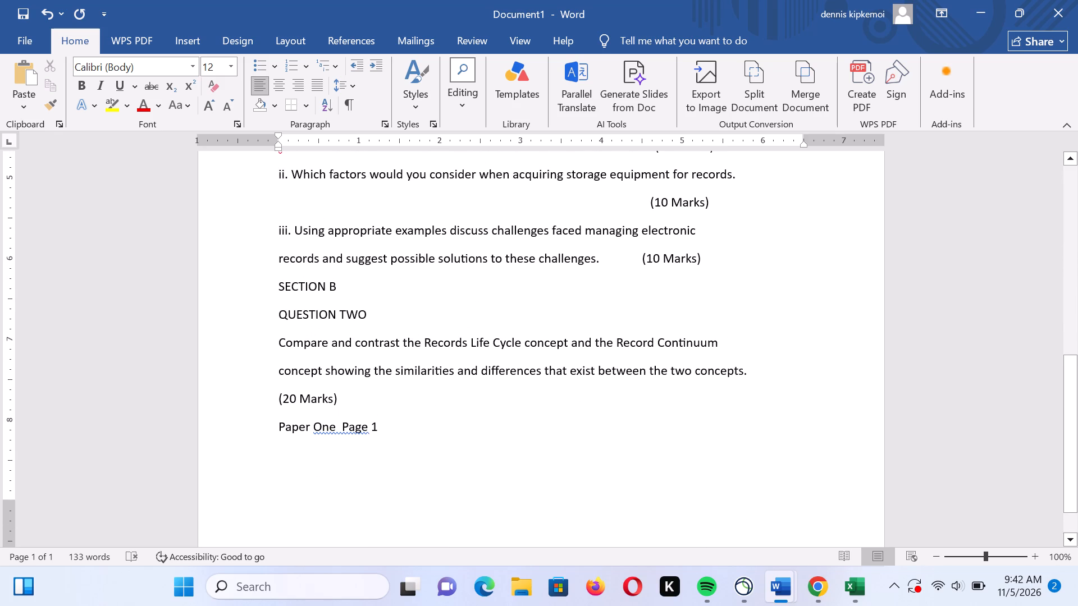
left_click(385, 429)
key("BackSpace")
key("BackSpace")
key("BackSpace")
key("BackSpace")
key("BackSpace")
key("BackSpace")
key("BackSpace")
key("BackSpace")
key("BackSpace")
key("BackSpace")
key("BackSpace")
key("BackSpace")
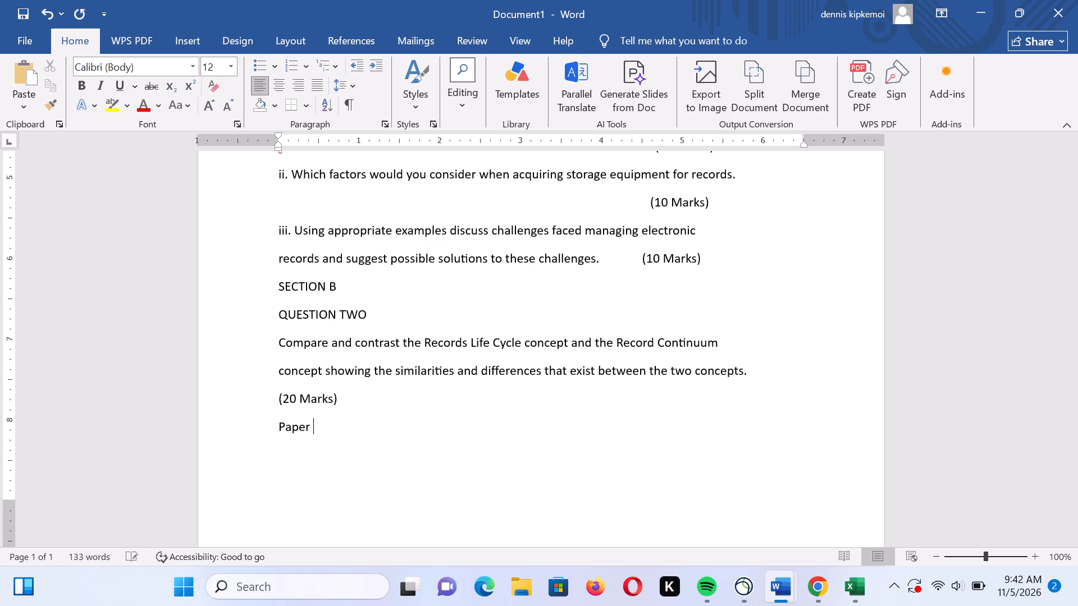
key("BackSpace")
key("BackSpace")
key("BackSpace")
key("BackSpace")
key("BackSpace")
Copy the entire exam paper text, from the blank line above the BIT3118 title to the final "(20 Marks)" line.
left_click_drag(496, 400, 406, 219)
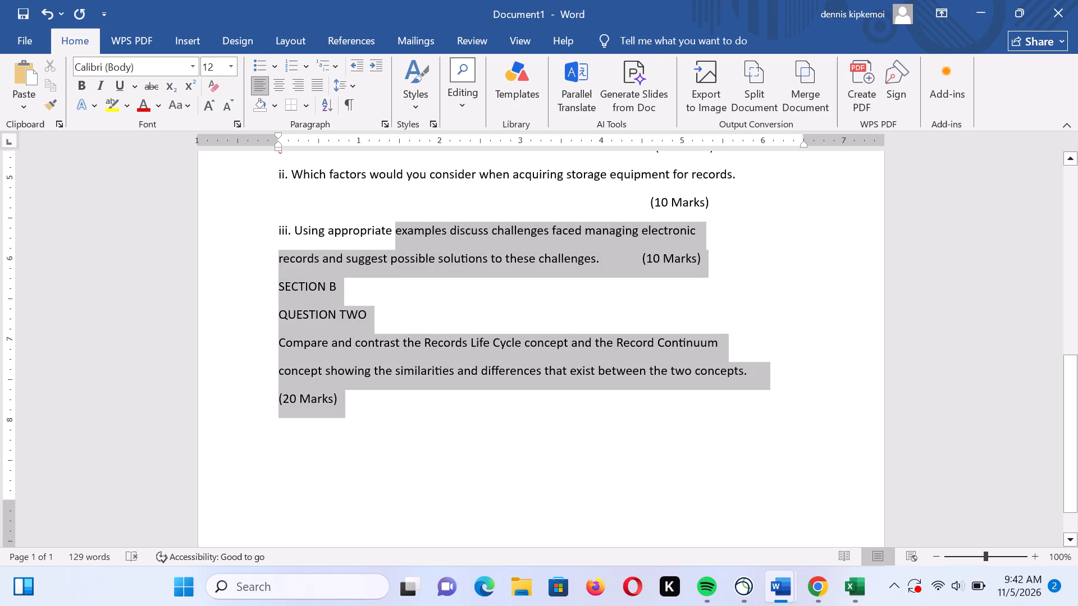
left_click_drag(406, 219, 310, 272)
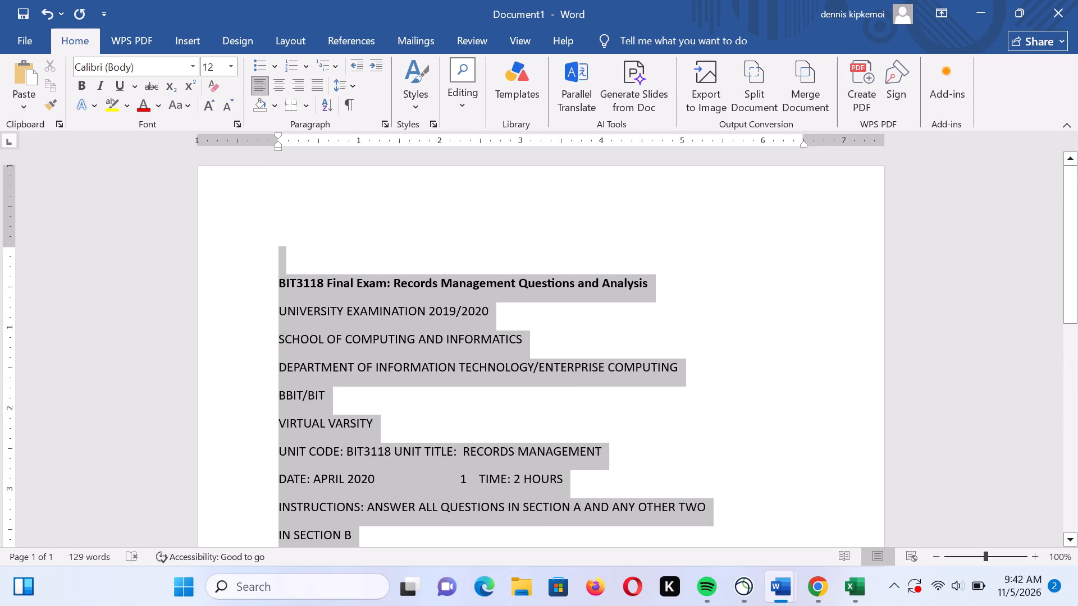
left_click_drag(310, 272, 305, 272)
right_click(305, 305)
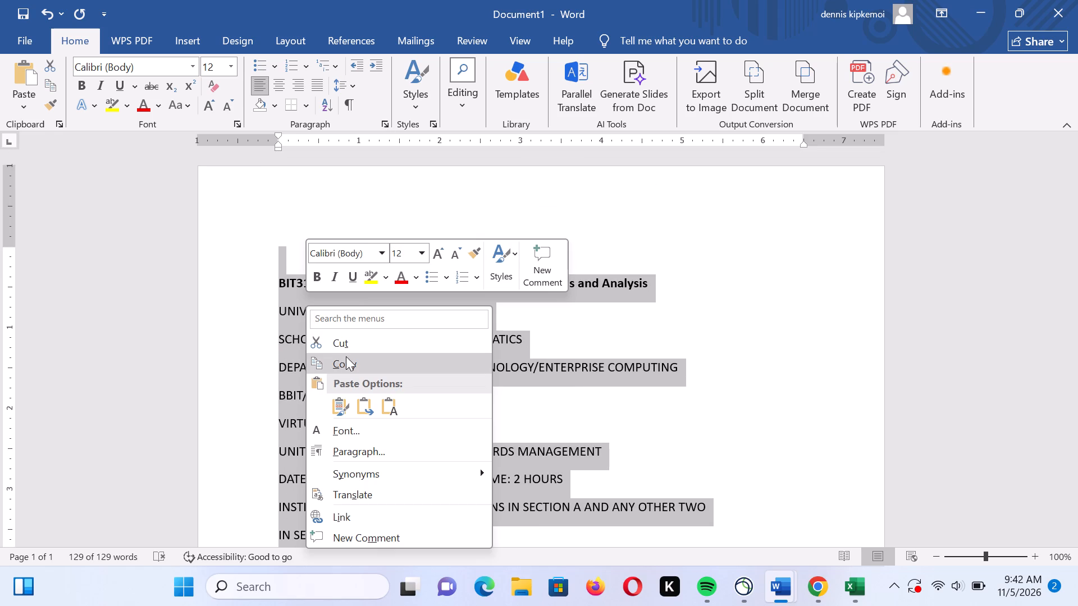
left_click(346, 359)
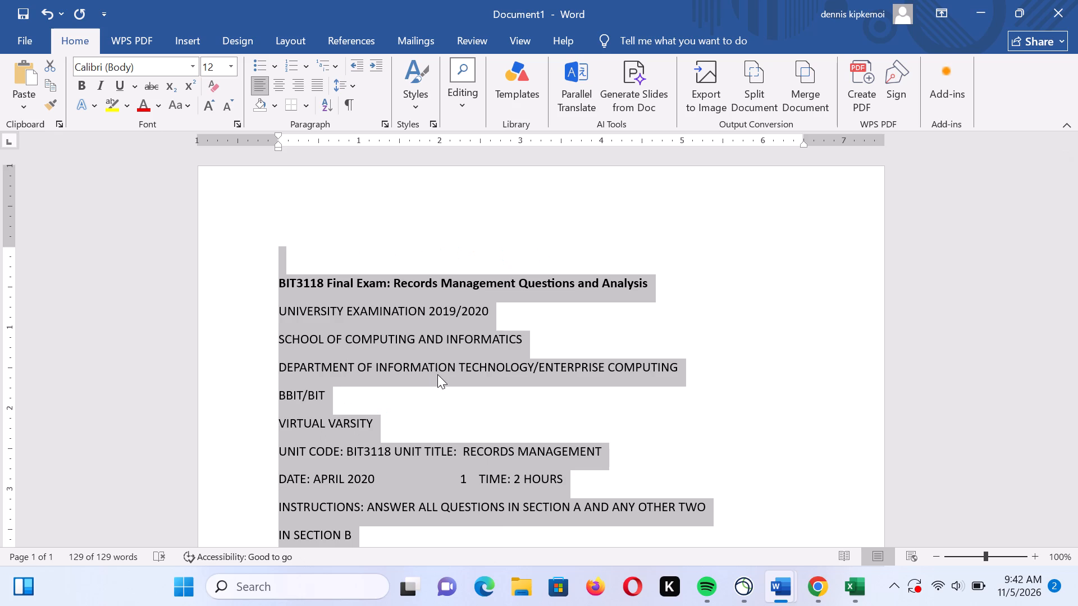
left_click(817, 582)
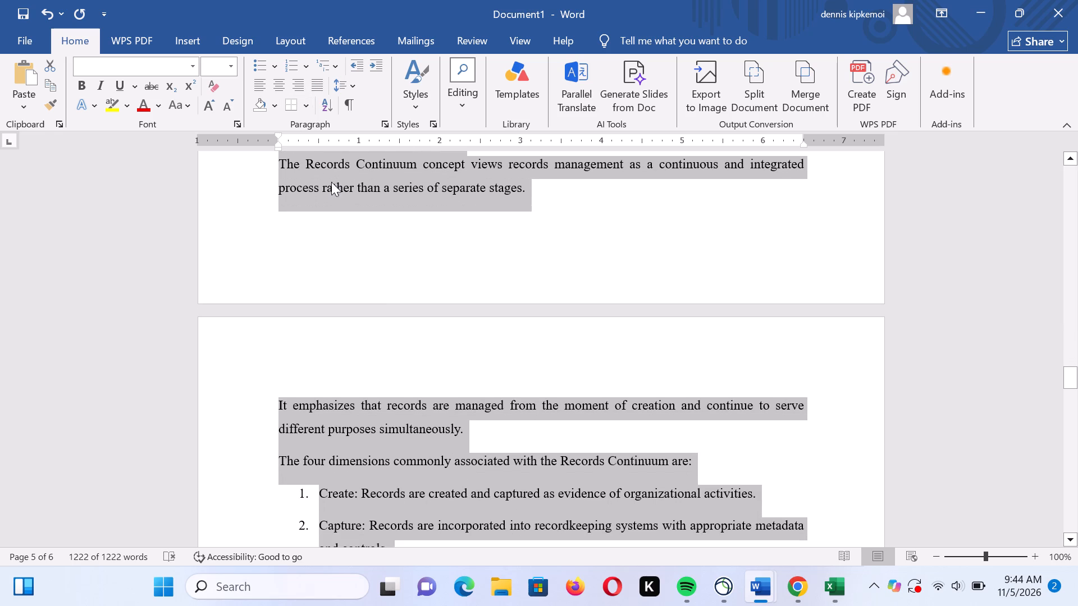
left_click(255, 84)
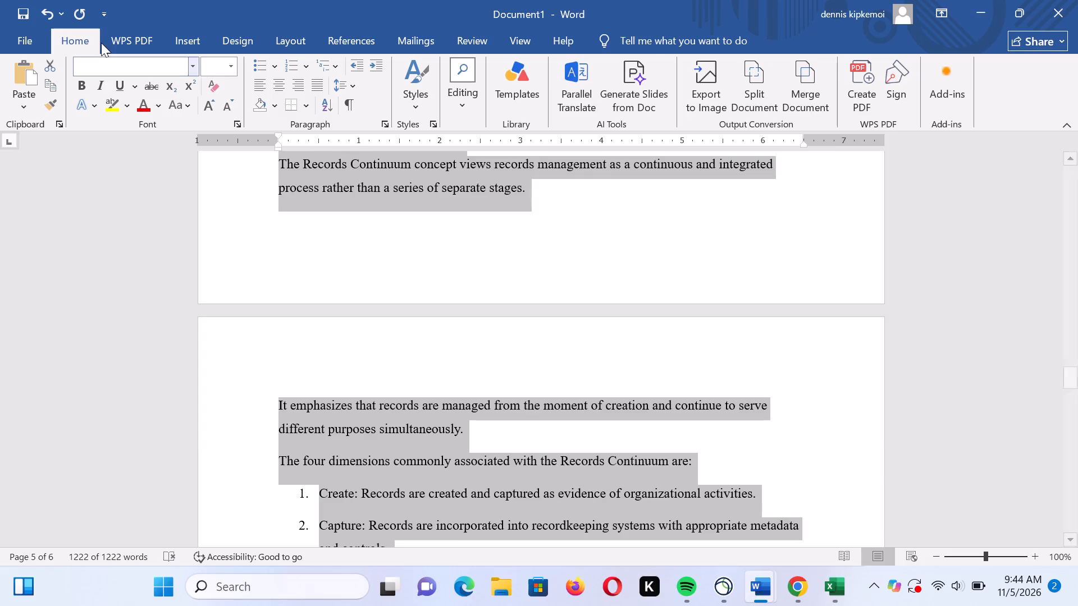
Save the document to the Desktop folder on this PC as a Word document named "Records Management Revision".
left_click(25, 42)
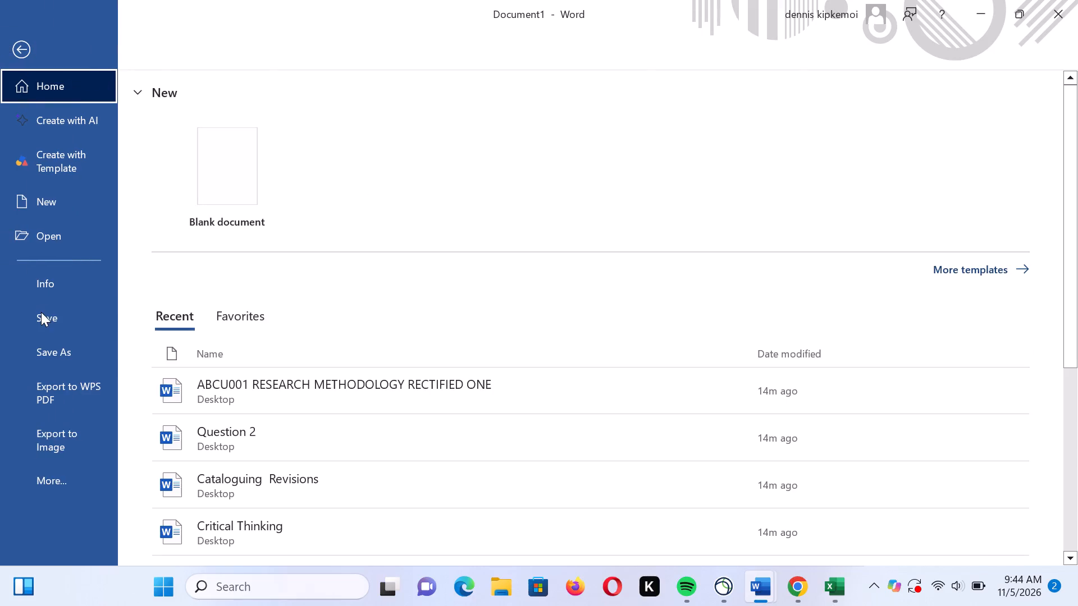
left_click(54, 350)
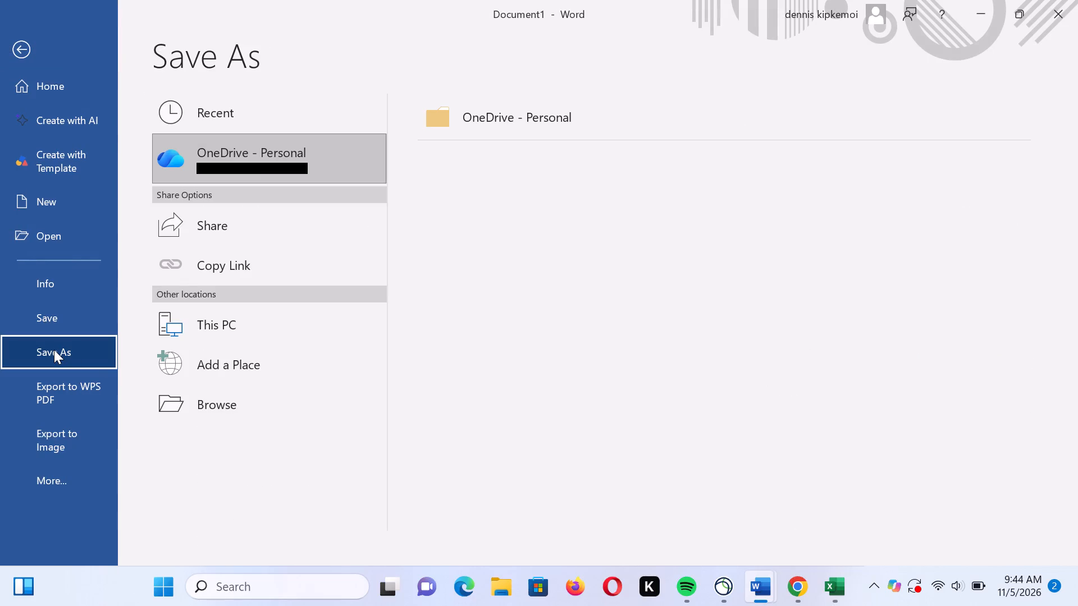
left_click(223, 330)
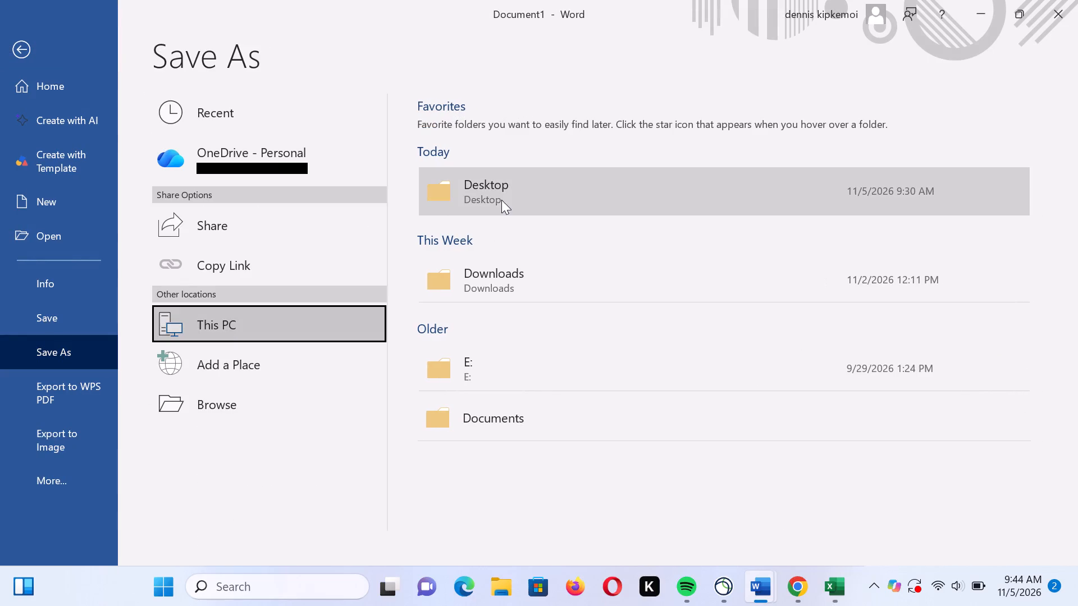
double_click(510, 191)
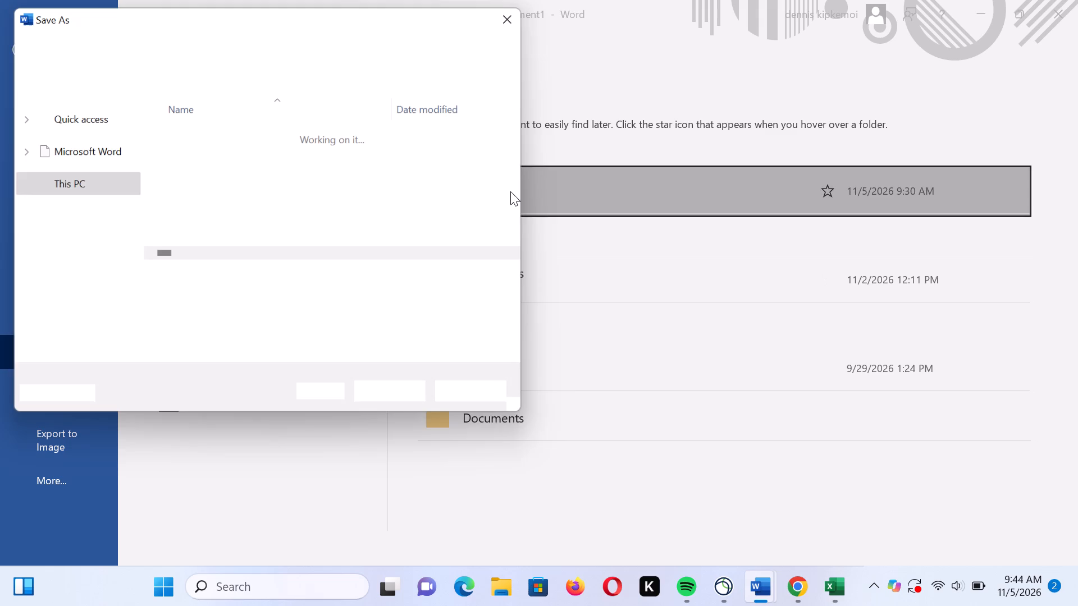
left_click(193, 286)
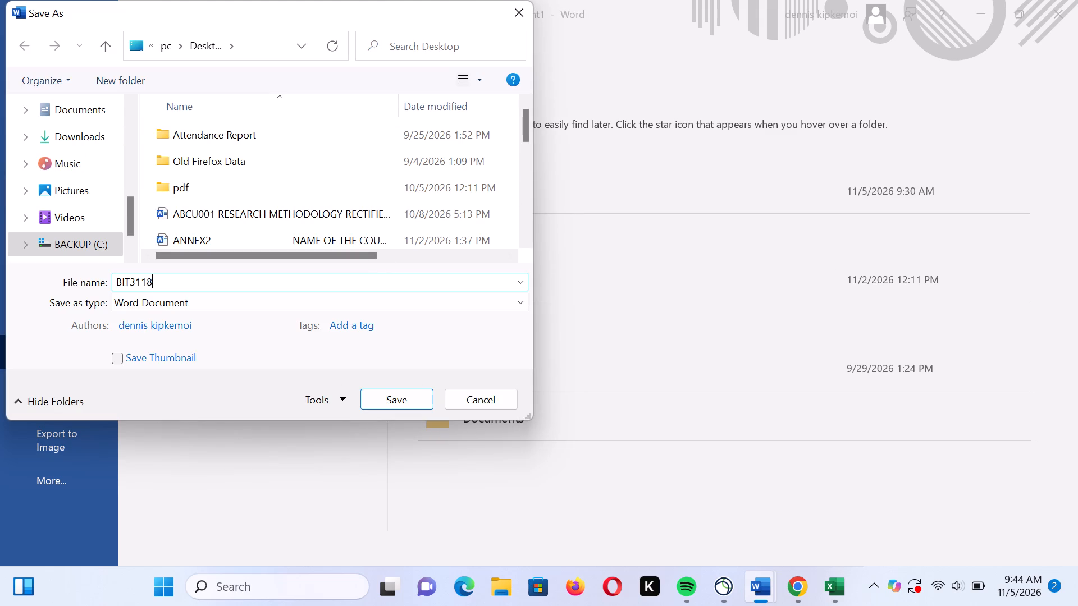
key("BackSpace")
key("BackSpace")
key("BackSpace")
key("BackSpace")
key("BackSpace")
key("BackSpace")
key("BackSpace")
key("r")
key("e")
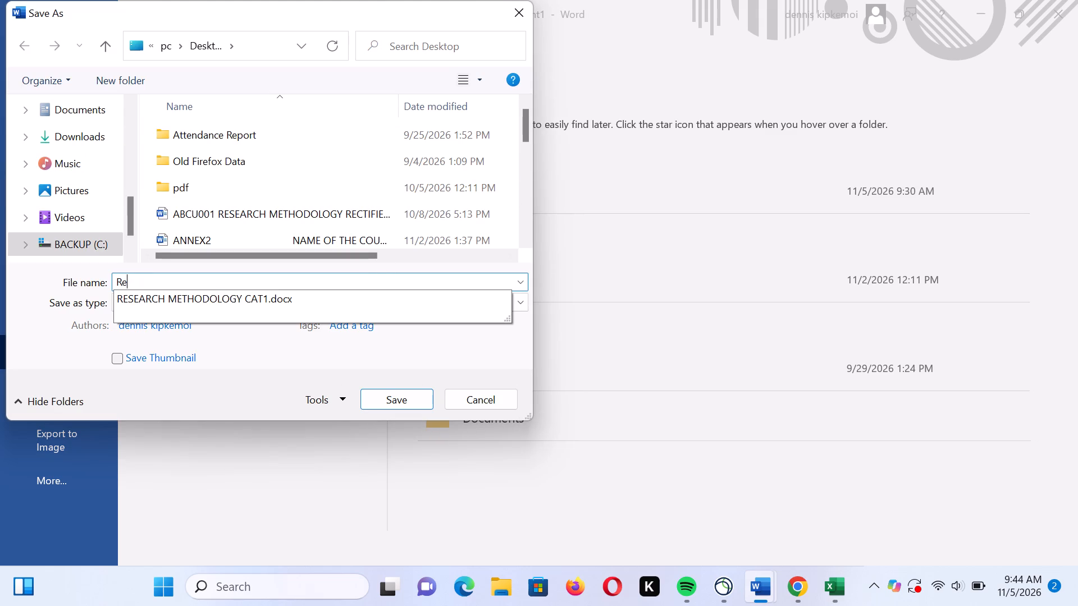
type("cords")
key("space")
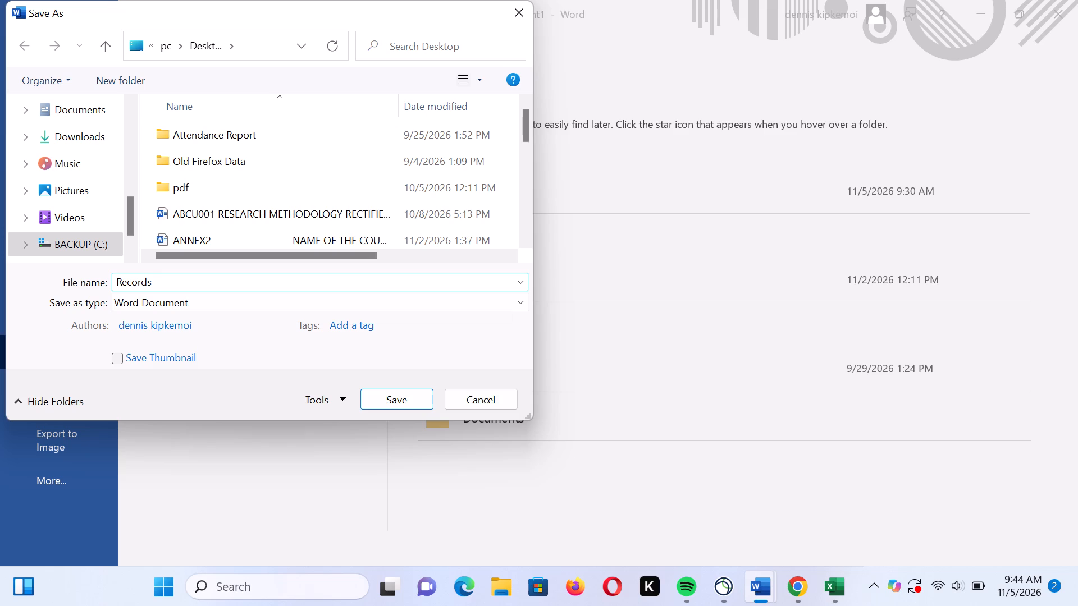
type("ma")
key("BackSpace")
key("BackSpace")
key("a")
type("nag")
type("eme")
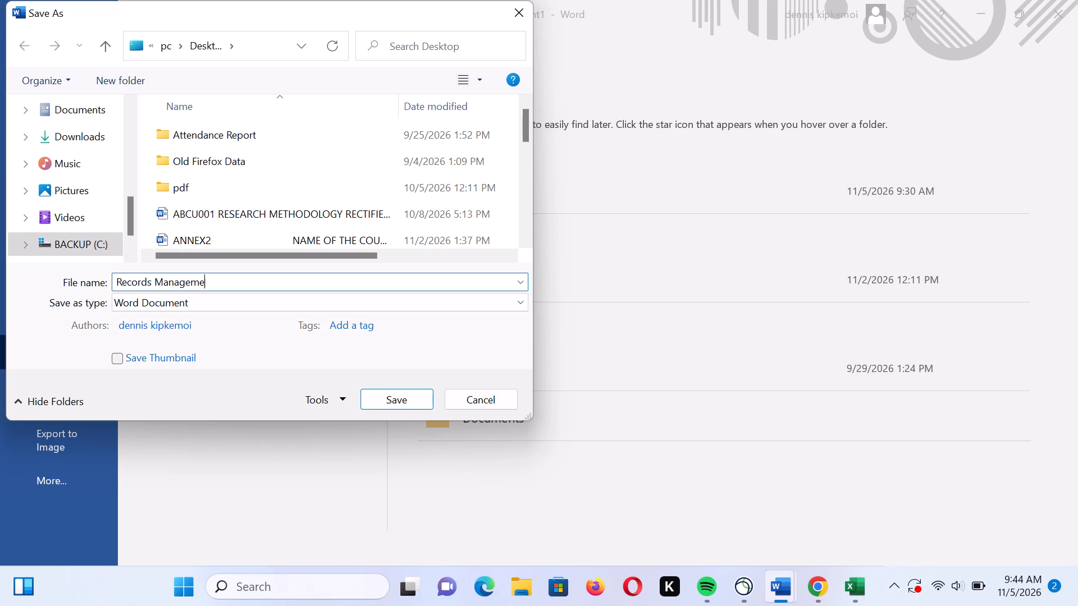
type("nt")
key("space")
key("space")
type("re")
key("BackSpace")
key("BackSpace")
key("e")
type("visio")
type("ns")
key("space")
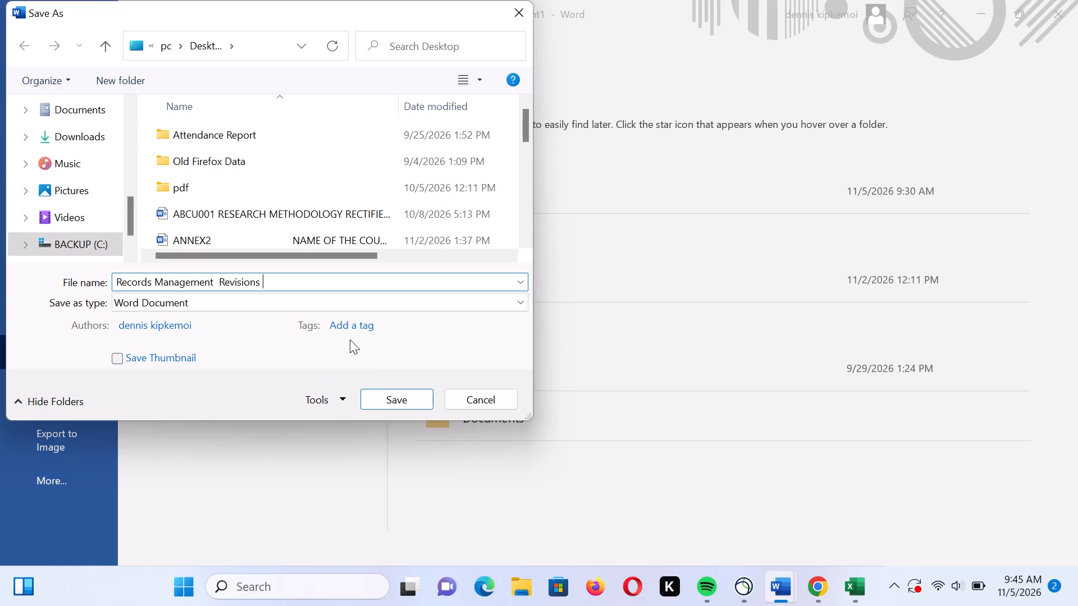
key("BackSpace")
key("BackSpace")
left_click(381, 405)
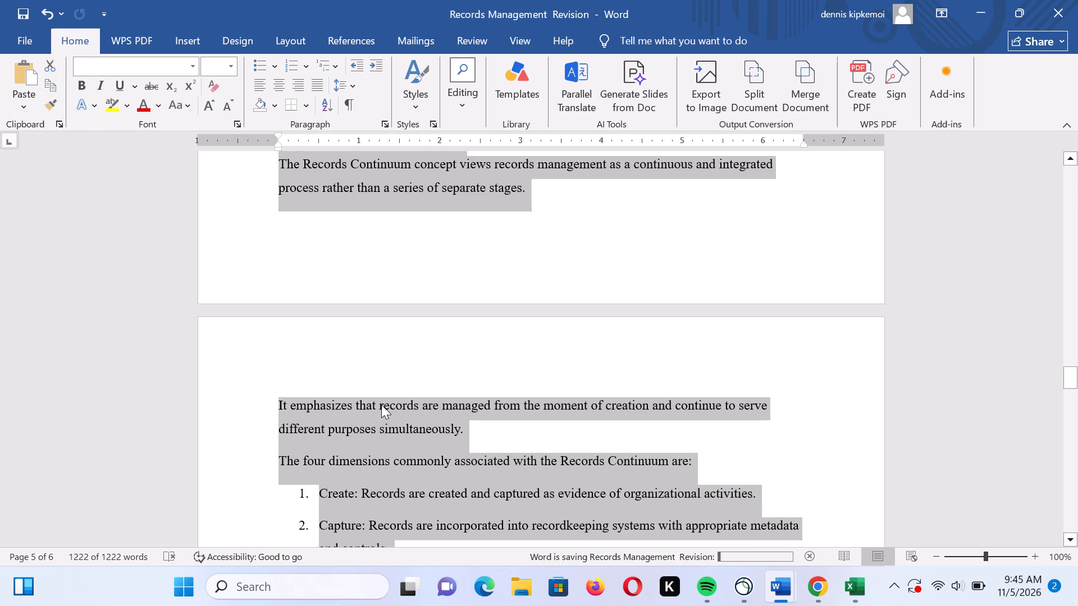
Deselect the text and look back through the formatted document from page 5 to its title.
left_click(550, 319)
scroll(550, 319, "up", 10)
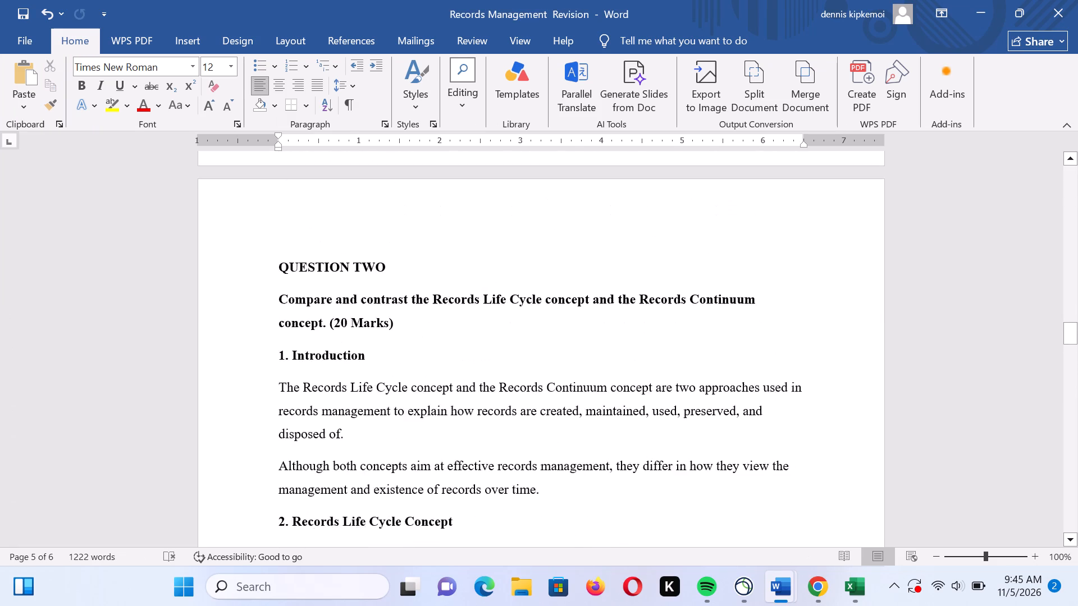
scroll(550, 319, "up", 4)
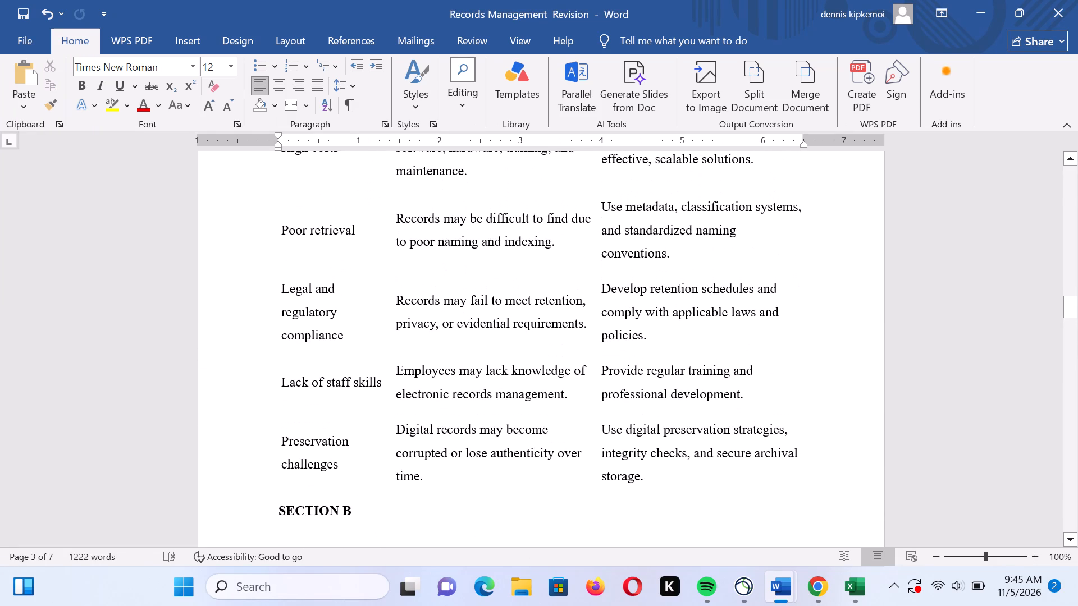
scroll(550, 319, "up", 9)
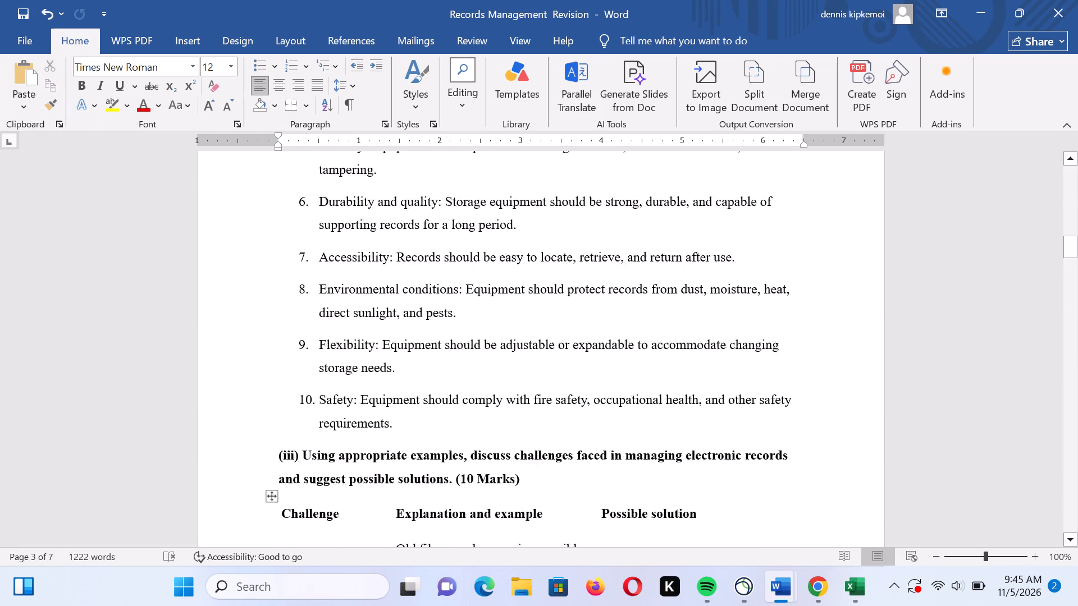
scroll(550, 319, "up", 11)
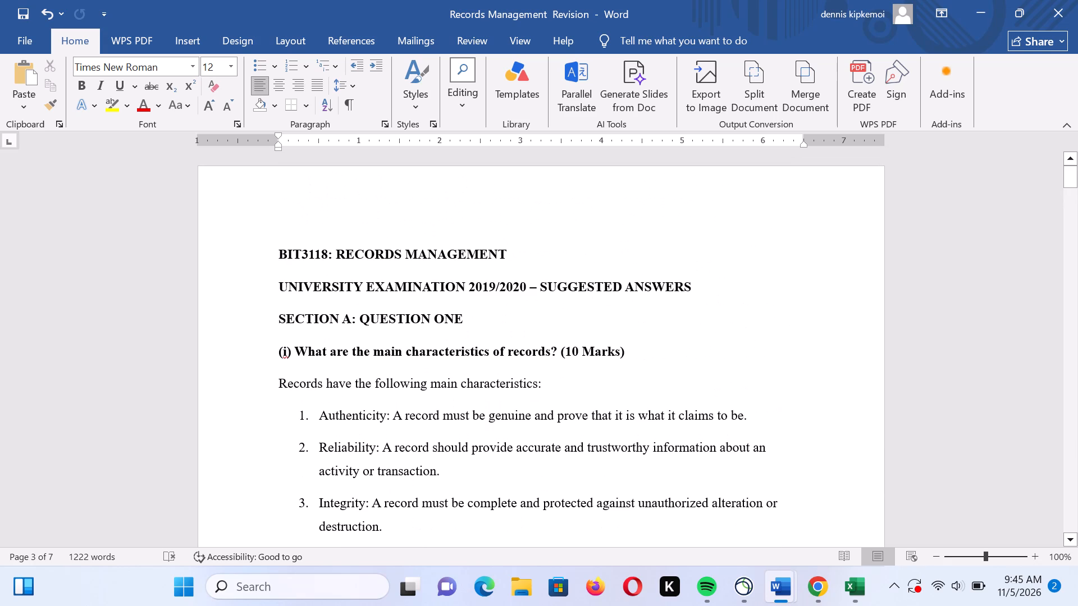
scroll(550, 319, "up", 3)
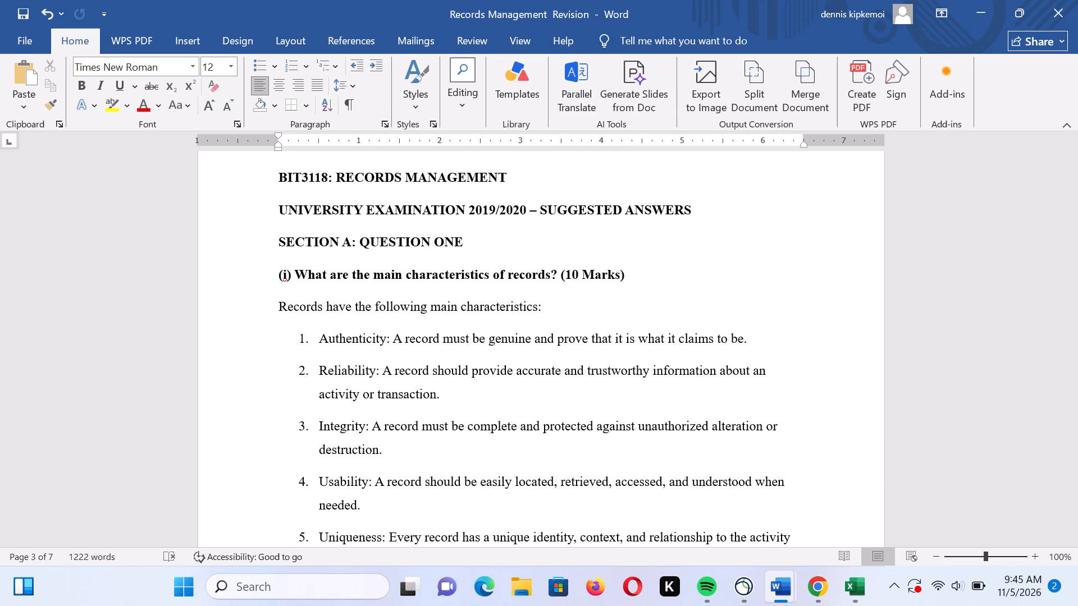
Read through the Section A answer on the main characteristics of records and check its formatting.
left_click(550, 319)
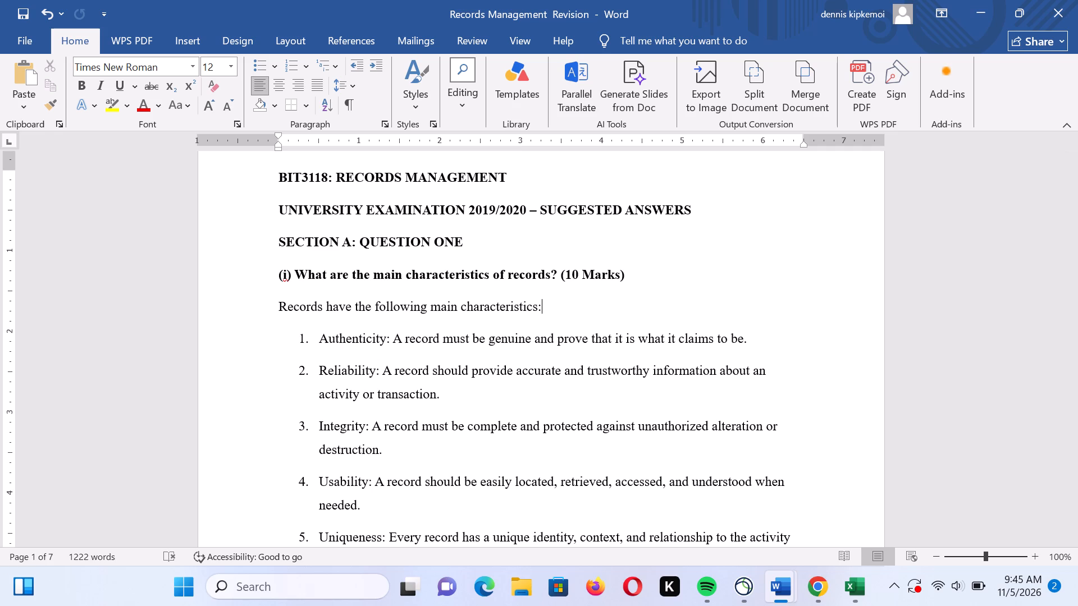
scroll(642, 412, "down", 1)
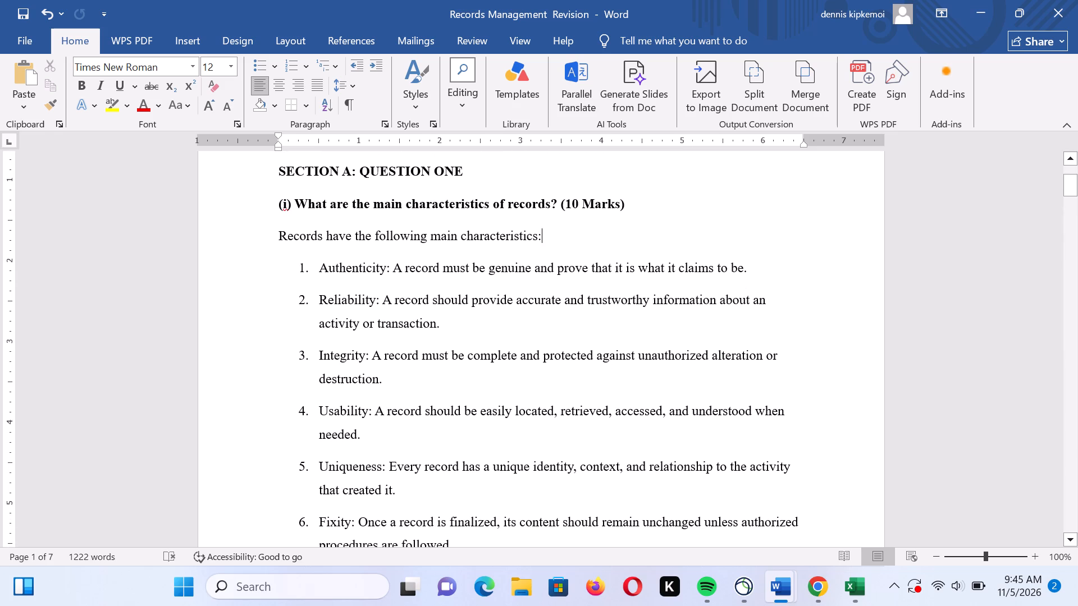
scroll(642, 412, "down", 2)
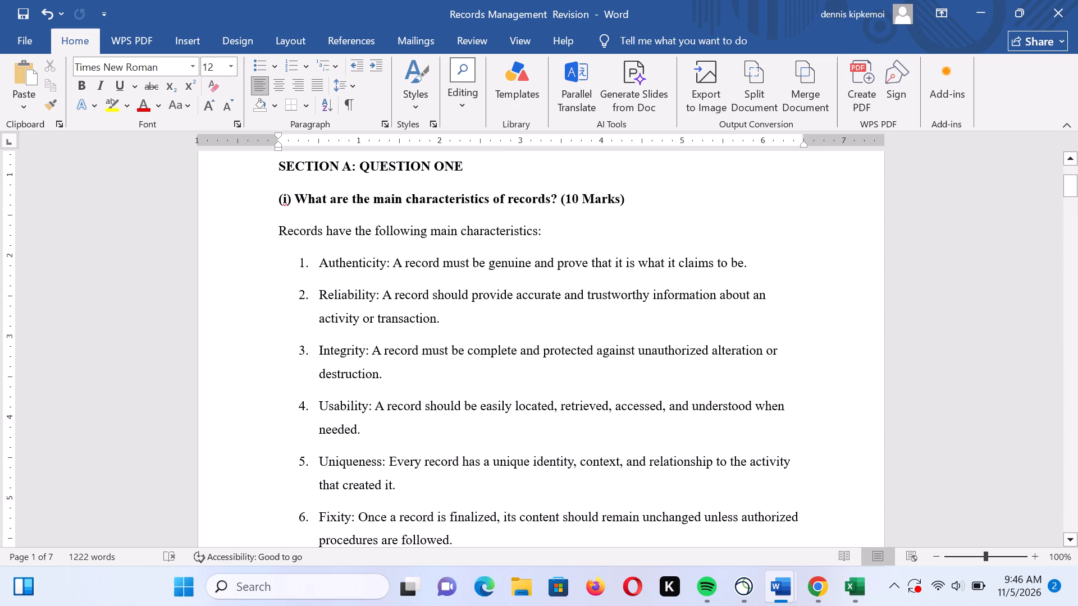
scroll(642, 412, "down", 2)
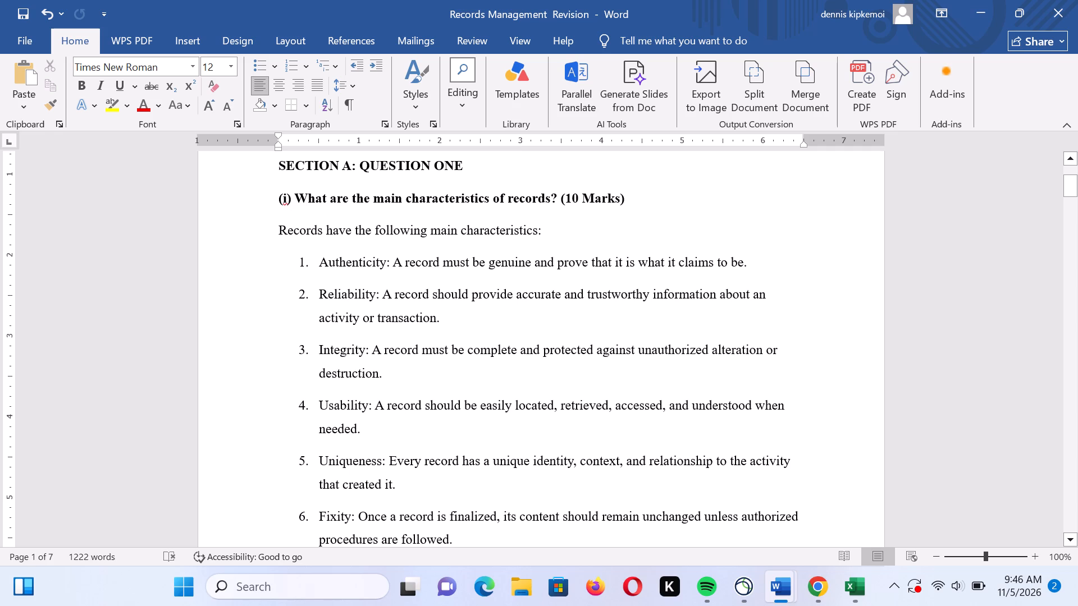
scroll(642, 412, "down", 2)
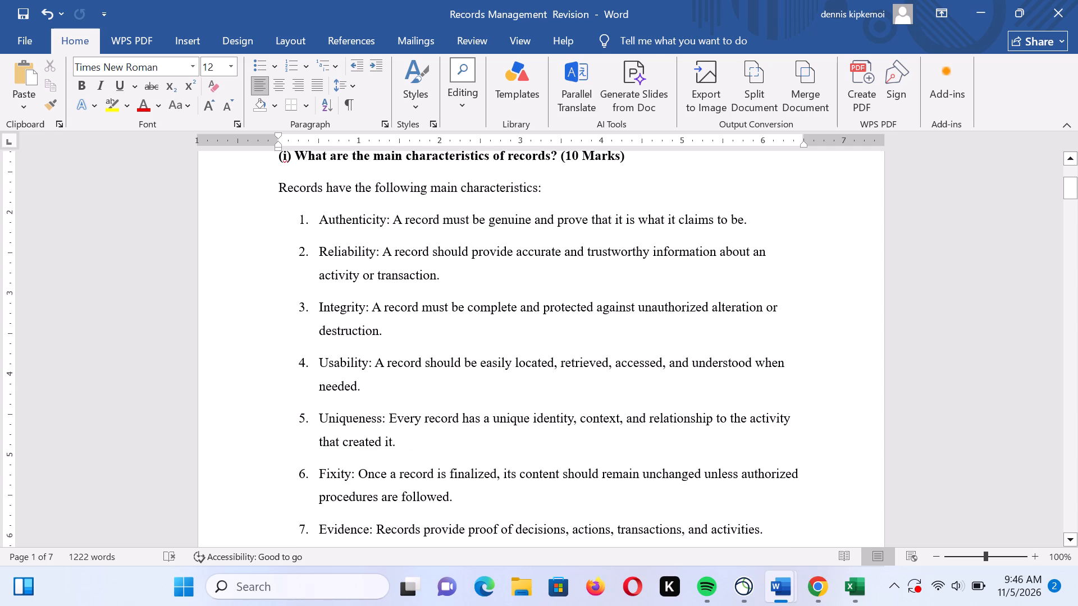
scroll(642, 412, "down", 7)
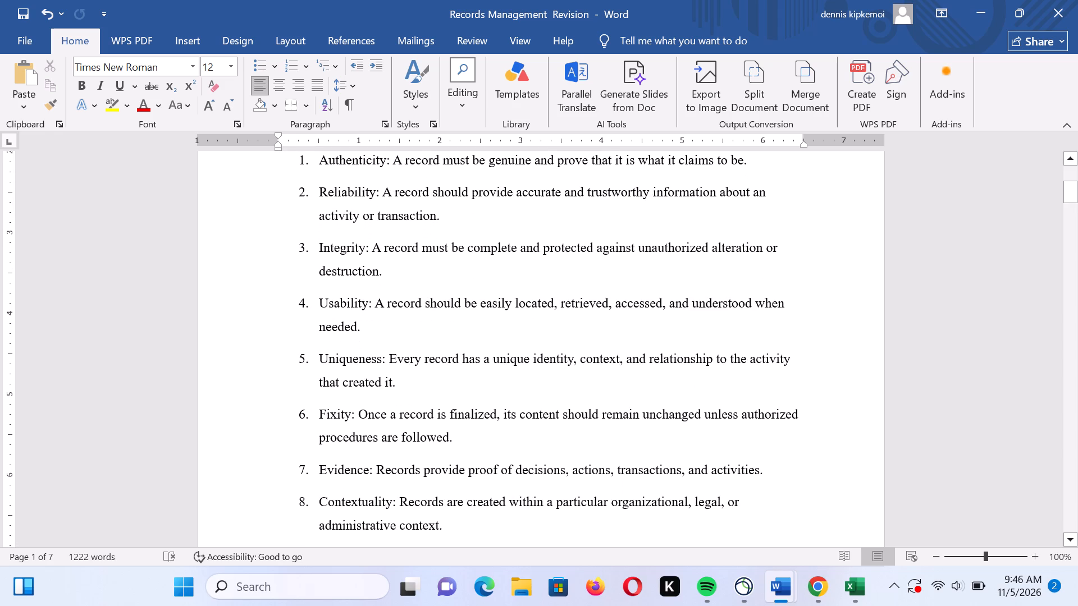
scroll(642, 412, "down", 2)
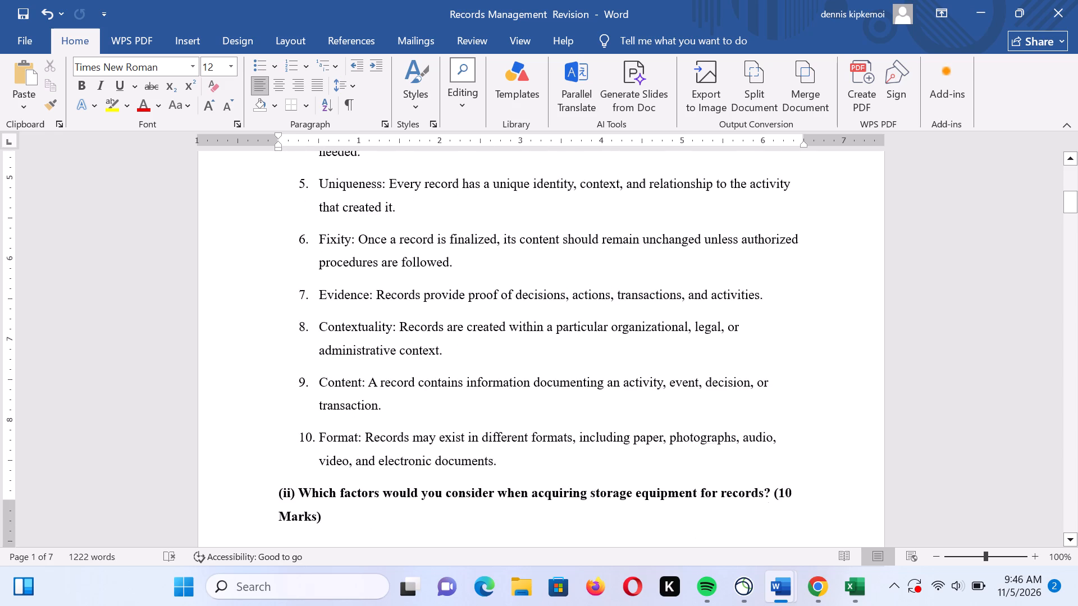
scroll(642, 412, "down", 3)
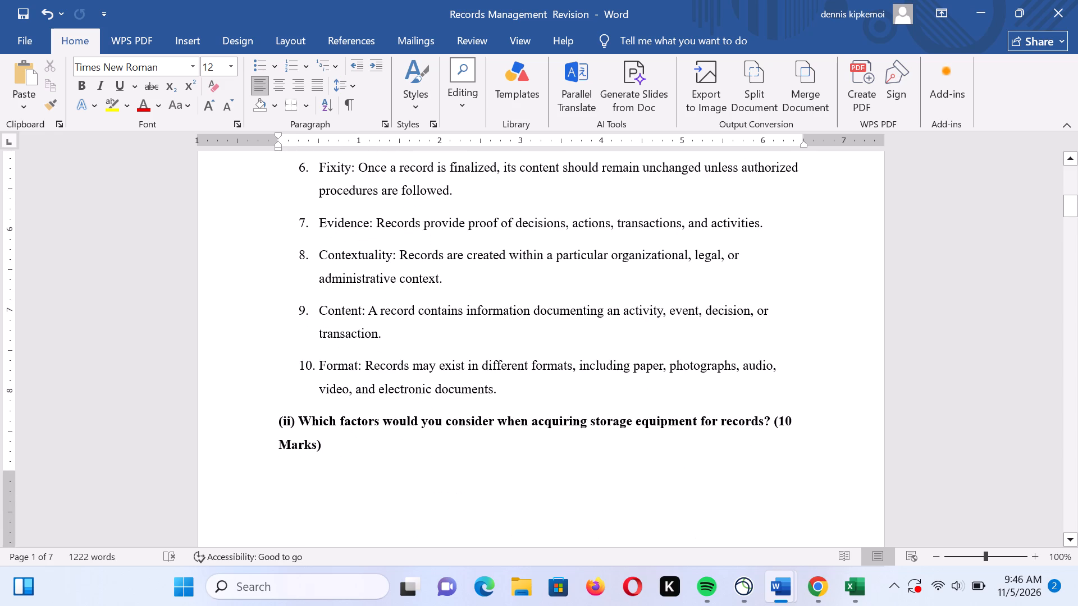
scroll(642, 412, "down", 3)
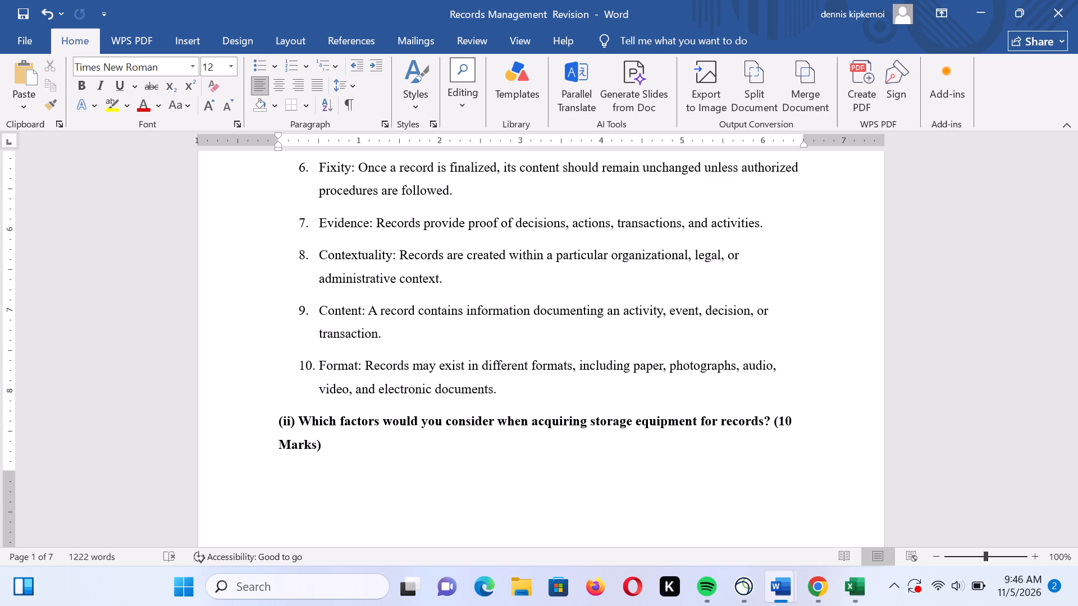
scroll(642, 412, "down", 3)
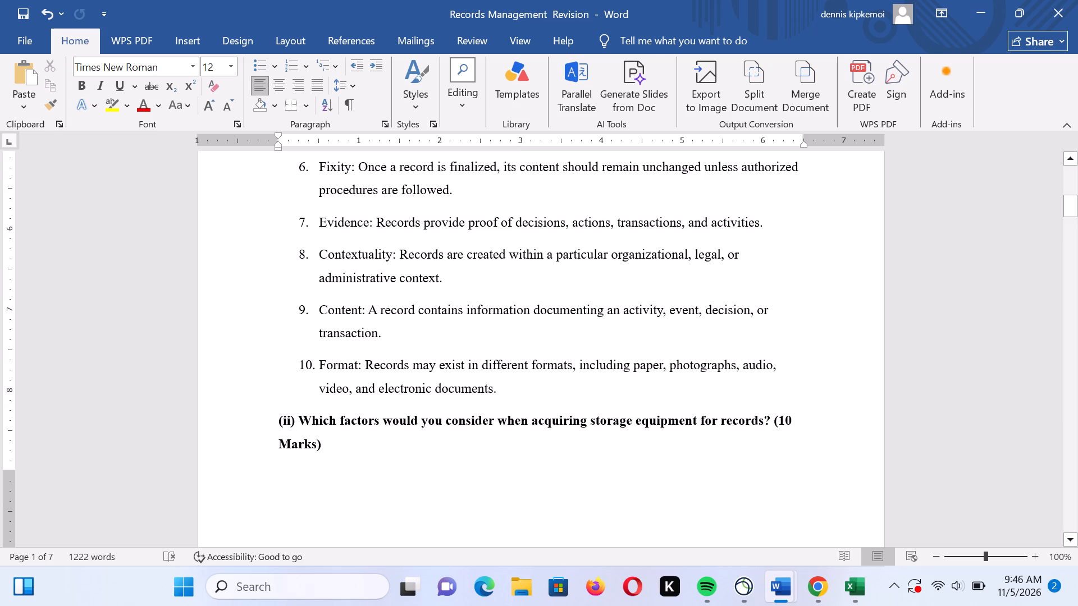
Check the end of the record characteristics list and how the question (ii) heading breaks from its answer across pages 1 and 2.
left_click(584, 420)
scroll(584, 420, "down", 1)
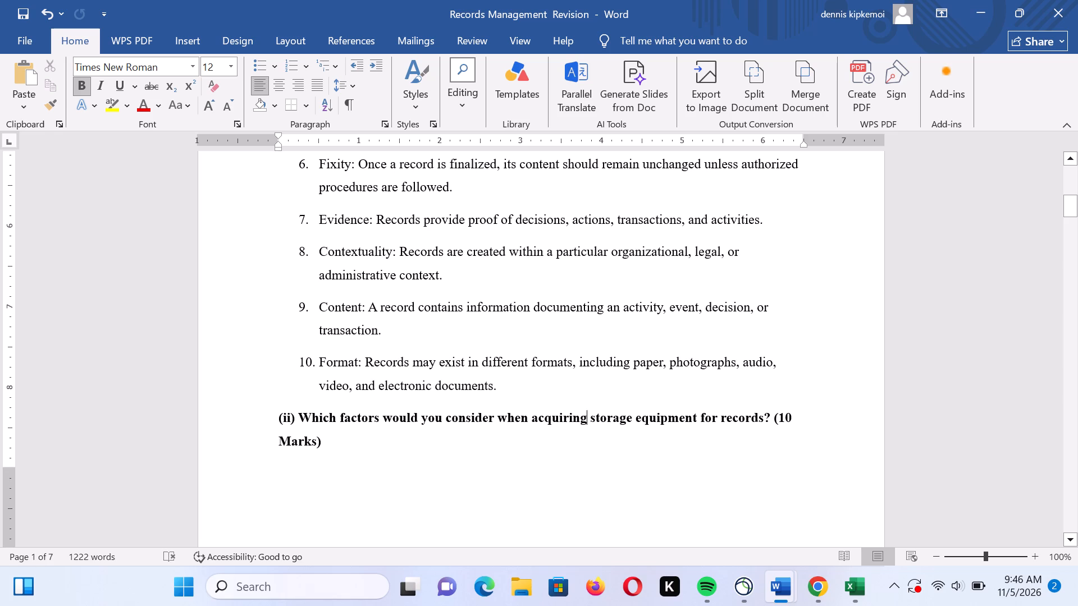
scroll(584, 420, "down", 3)
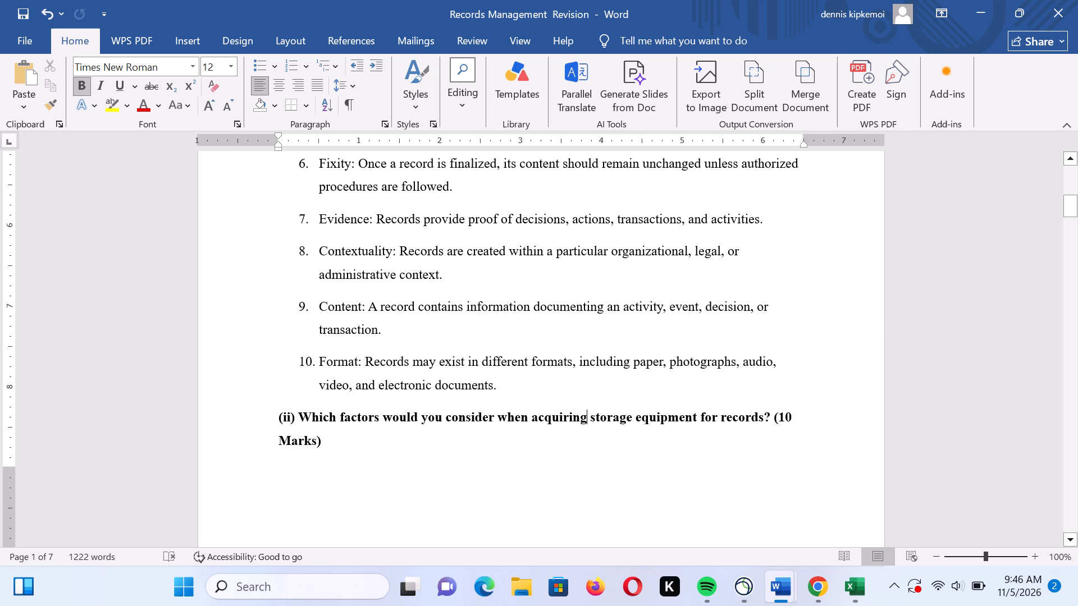
scroll(584, 420, "down", 2)
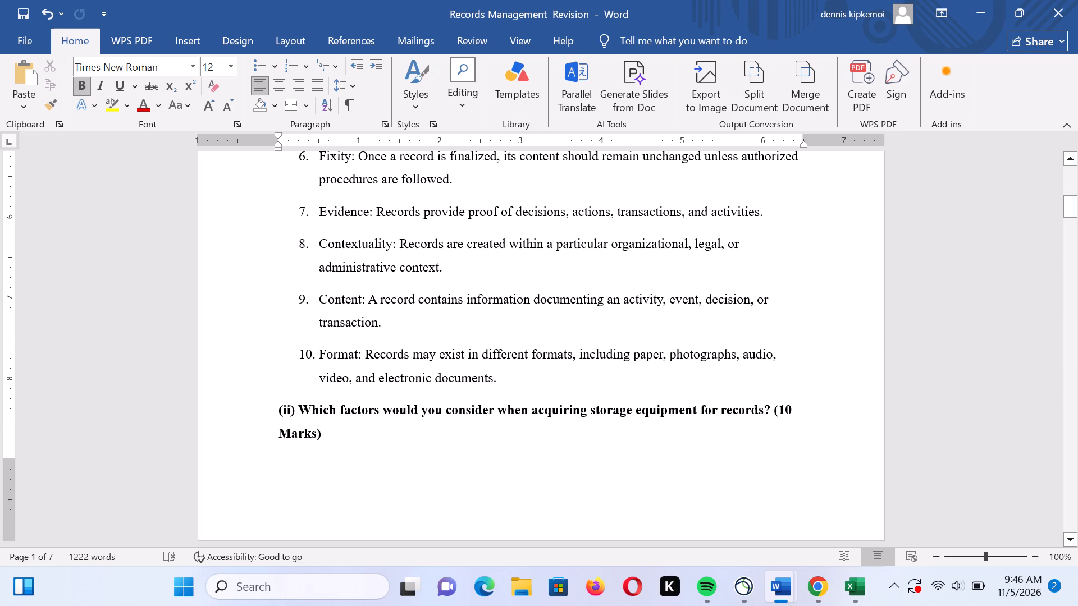
scroll(584, 420, "down", 2)
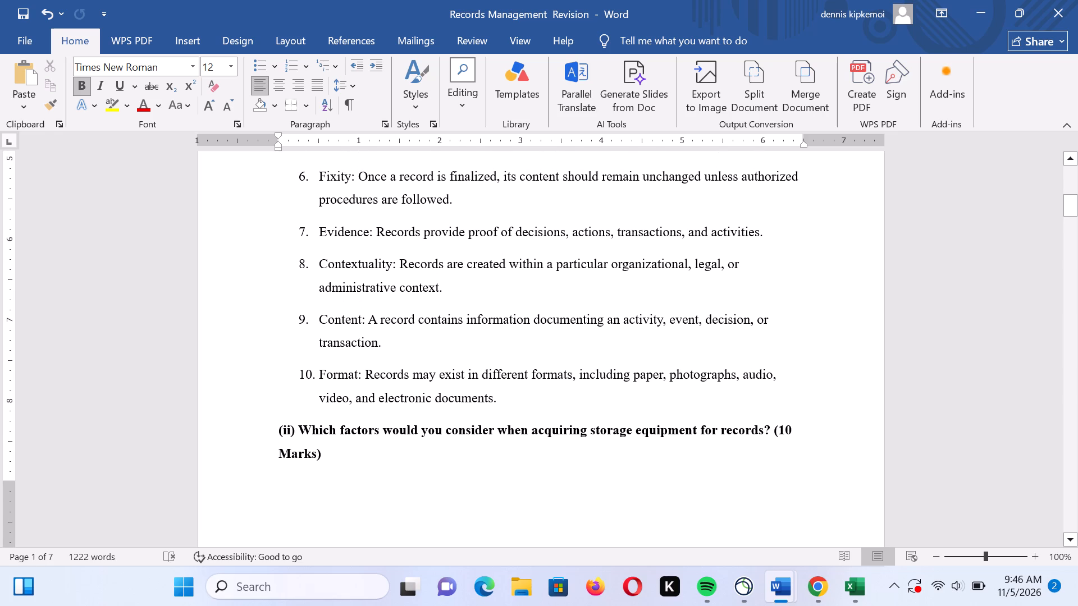
scroll(584, 420, "down", 2)
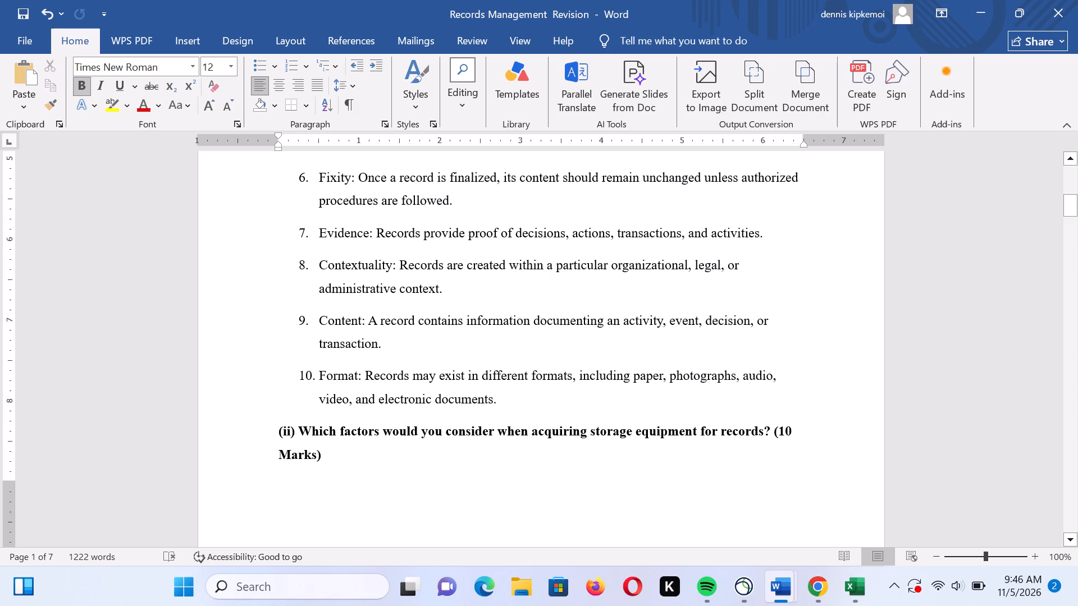
scroll(584, 420, "down", 5)
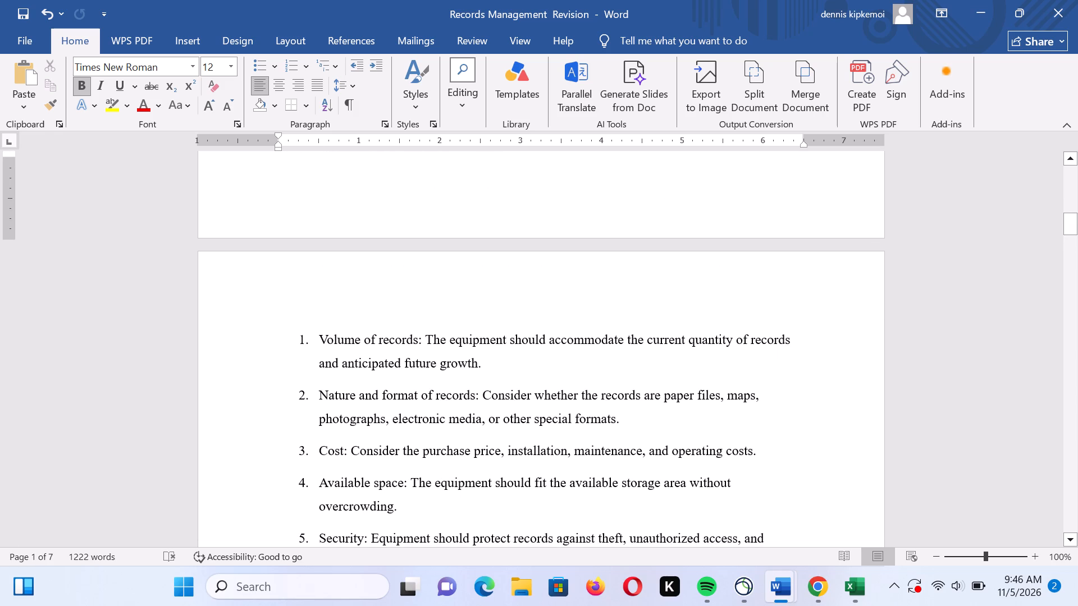
scroll(555, 366, "right", 1)
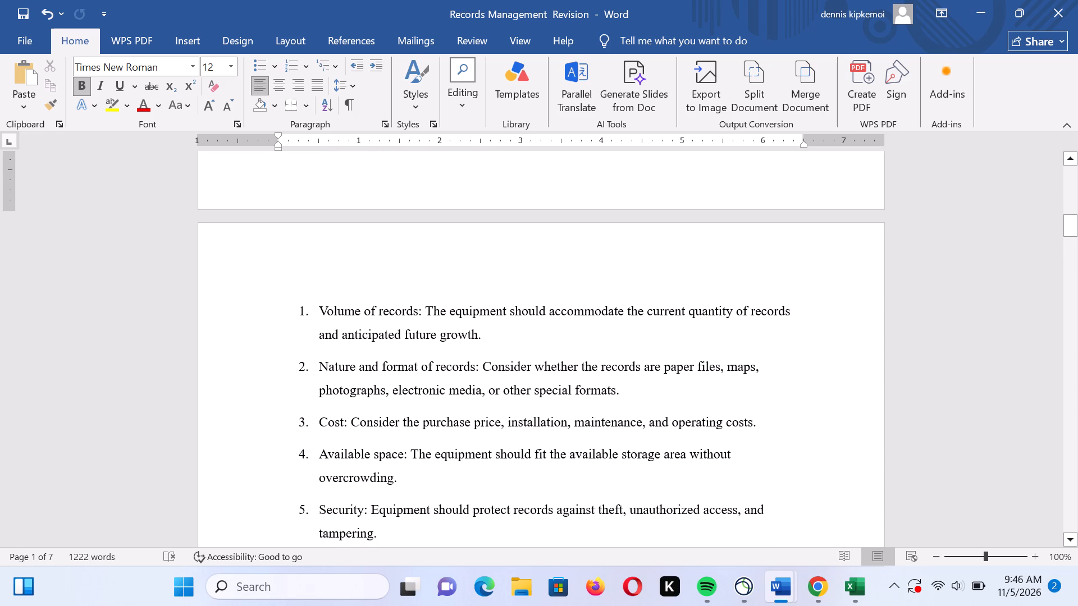
scroll(555, 366, "right", 1)
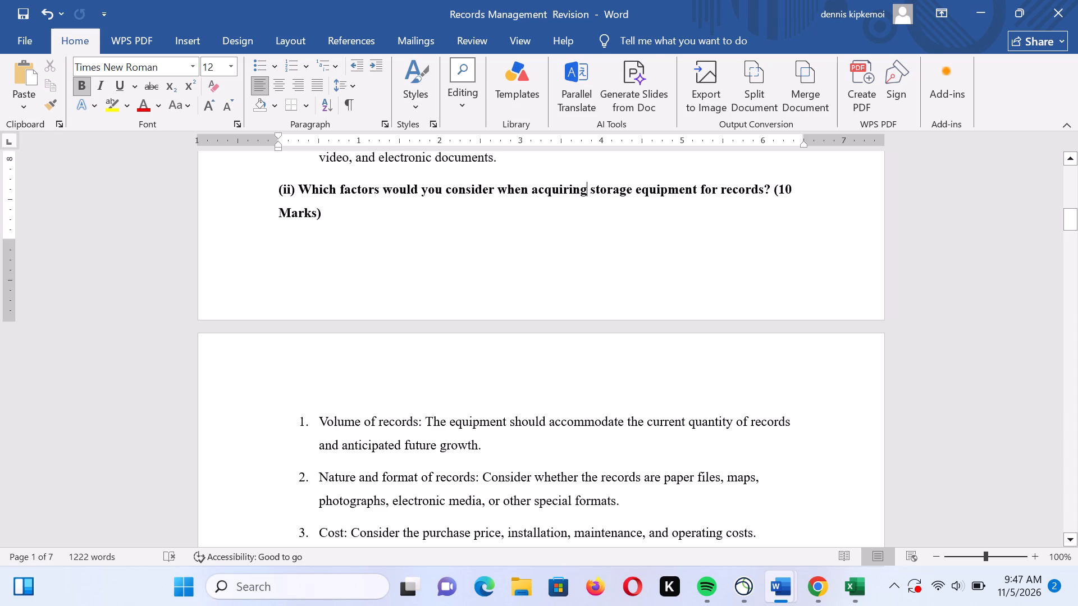
Read through the question (ii) answer on factors for acquiring records storage equipment, from Volume of records to Safety.
scroll(519, 471, "down", 1)
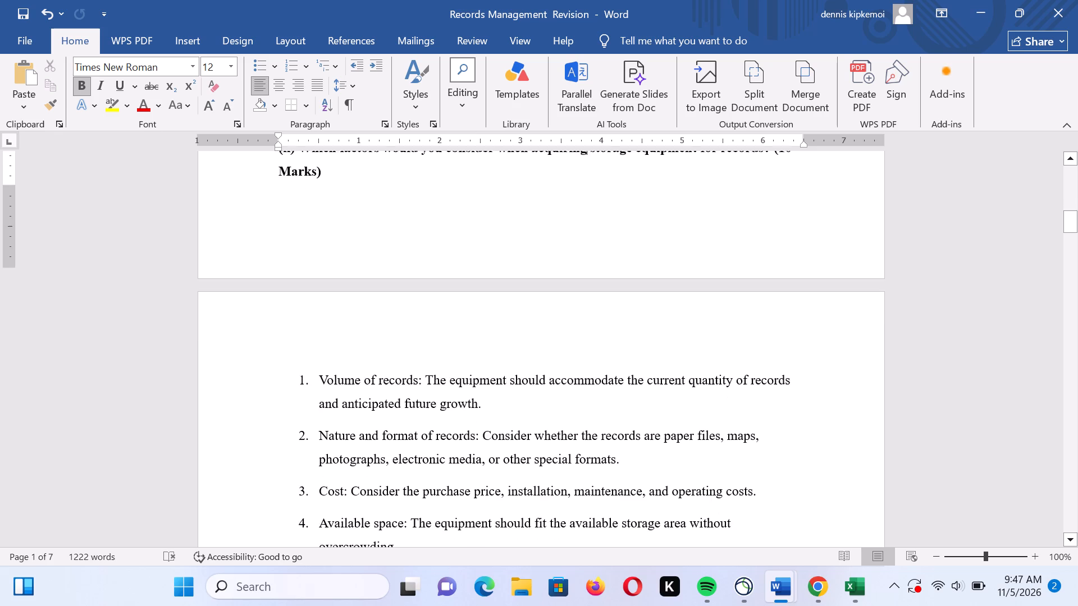
scroll(519, 471, "down", 3)
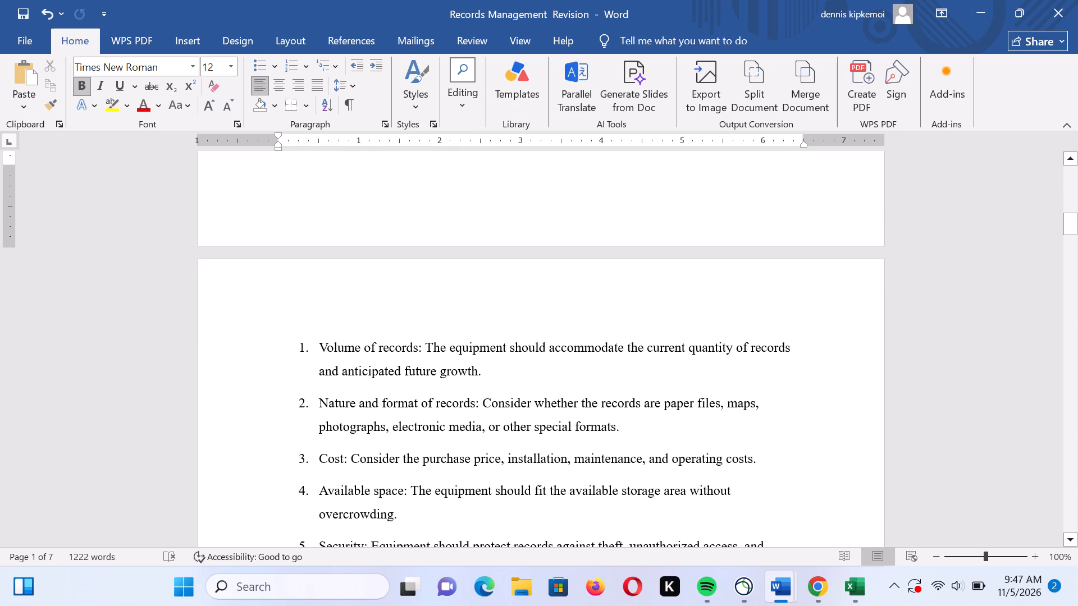
scroll(519, 471, "down", 2)
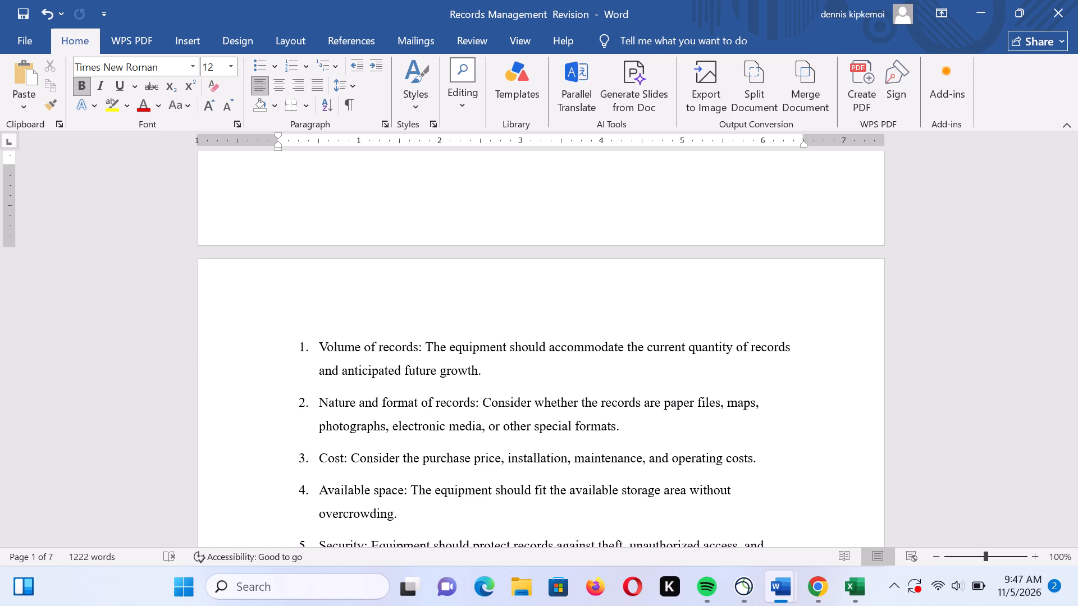
scroll(563, 466, "down", 2)
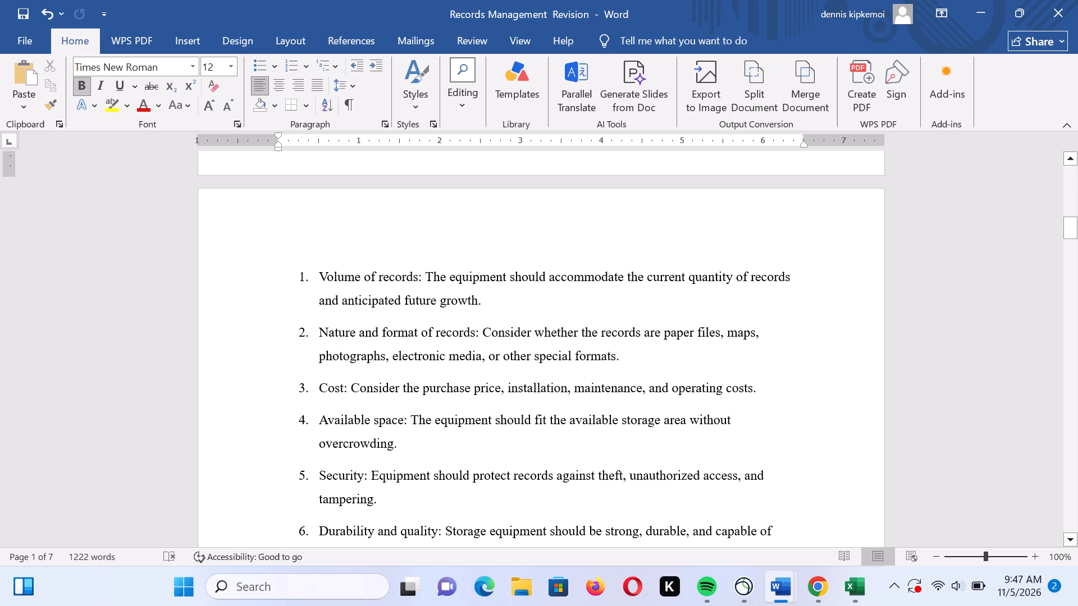
scroll(409, 449, "down", 2)
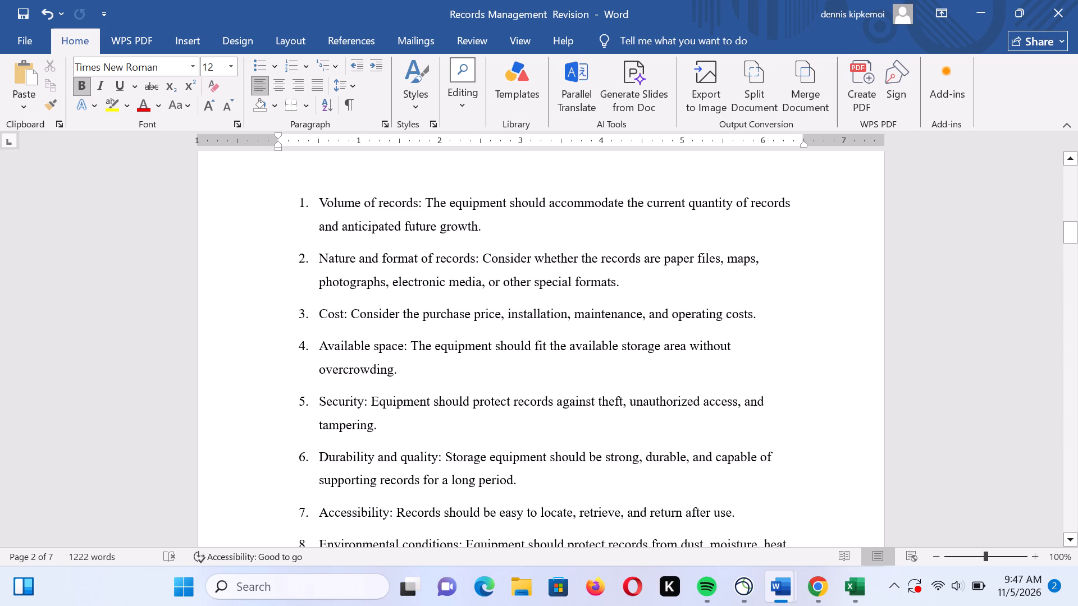
scroll(409, 449, "down", 4)
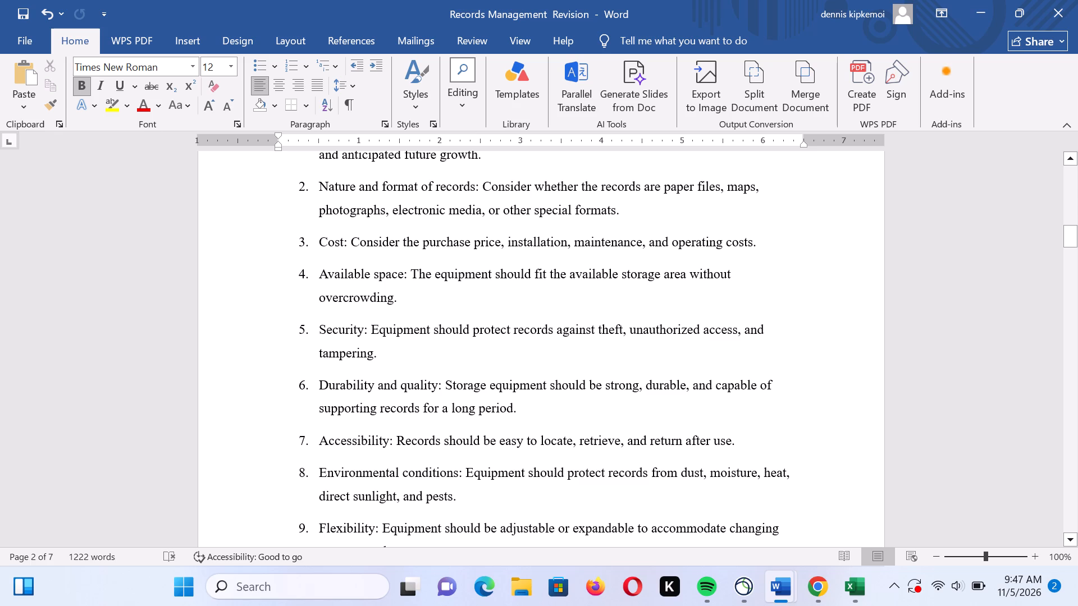
scroll(416, 384, "down", 1)
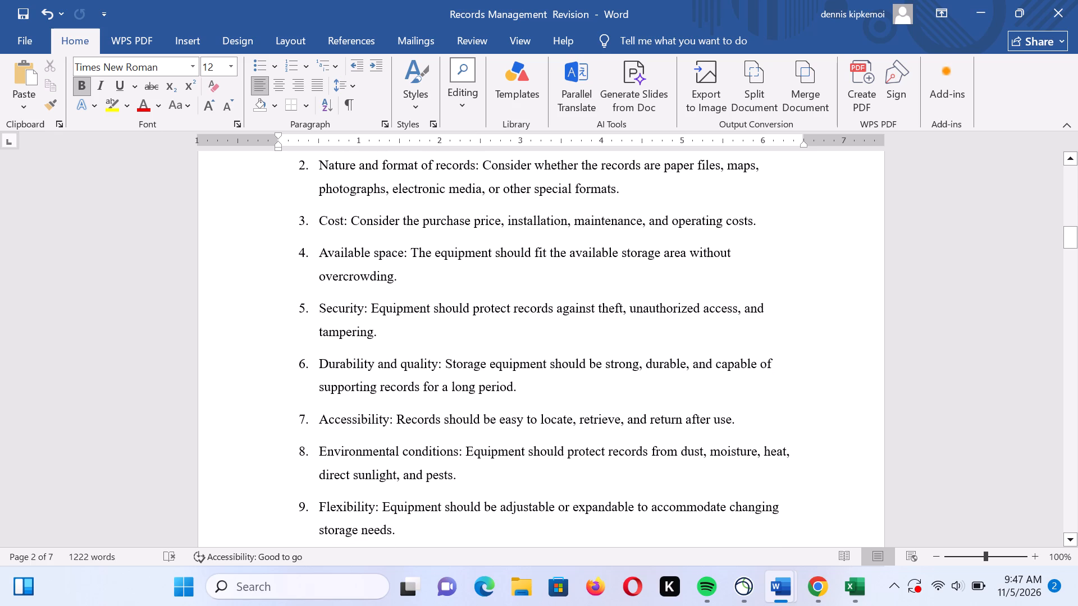
scroll(416, 384, "down", 1)
left_click(445, 401)
left_click(445, 401)
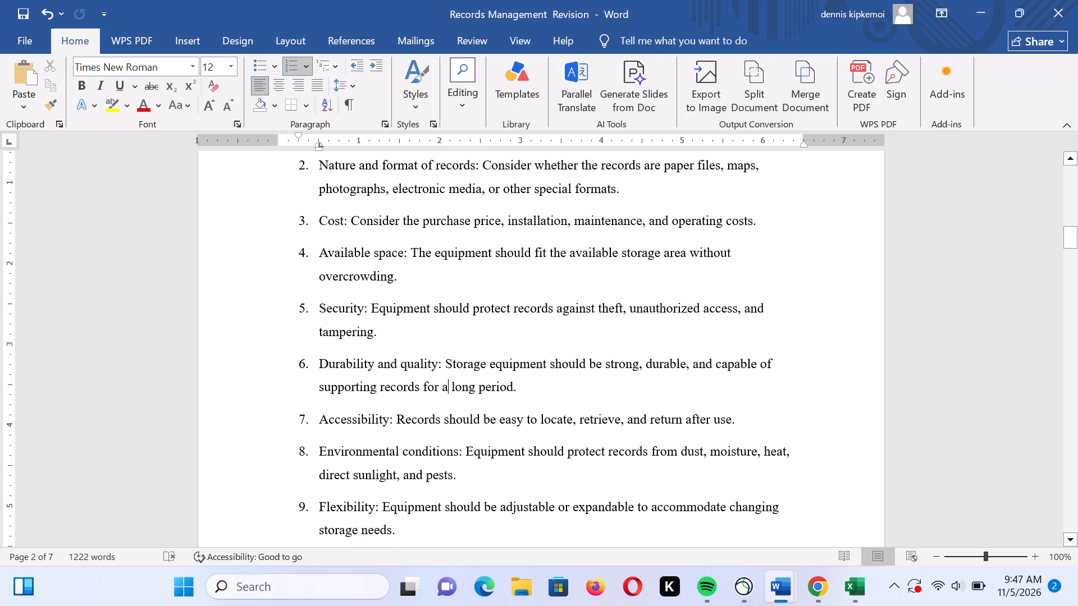
left_click(445, 401)
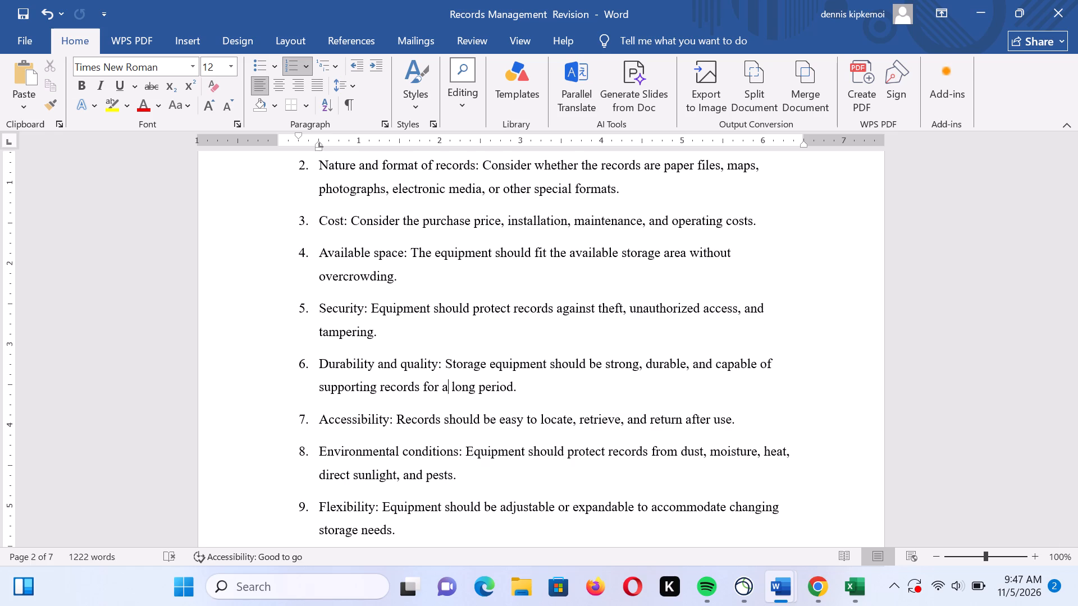
scroll(472, 418, "down", 1)
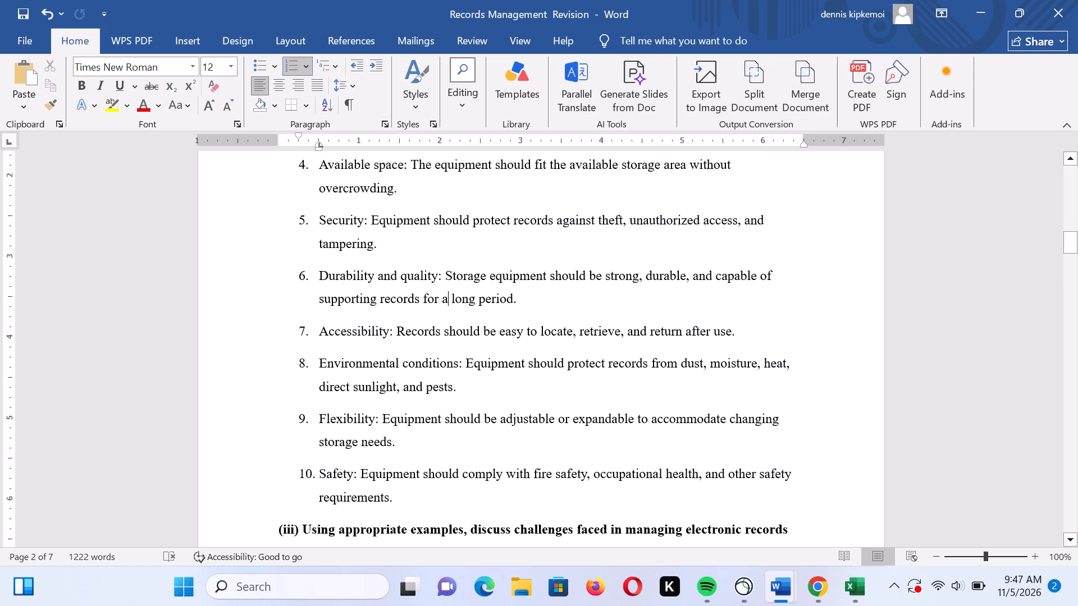
scroll(472, 418, "down", 7)
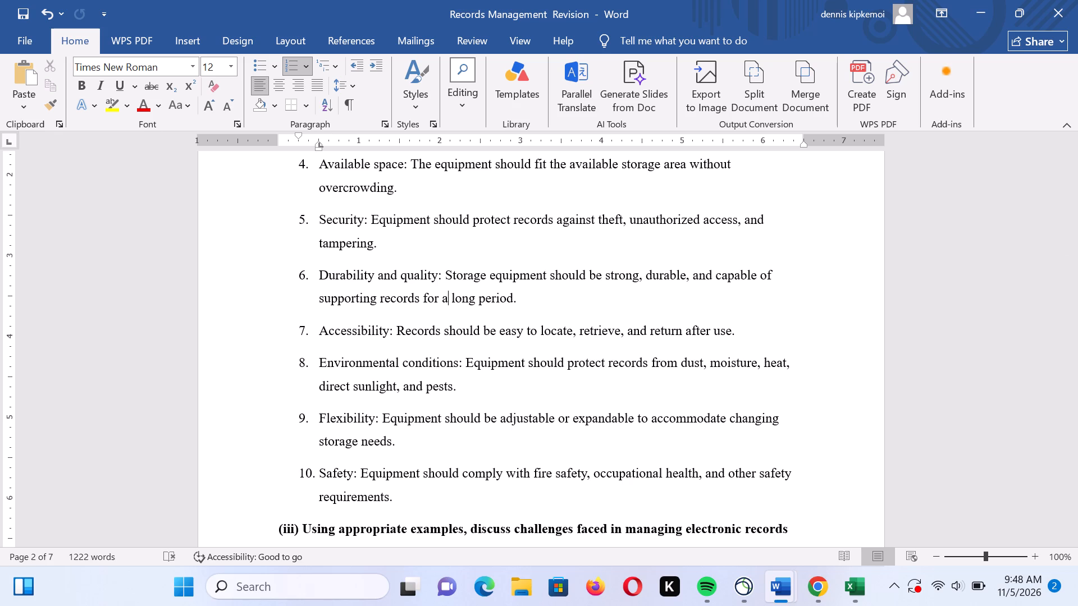
Review the question (iii) heading and the start of its table on electronic records challenges and possible solutions.
scroll(572, 474, "down", 1)
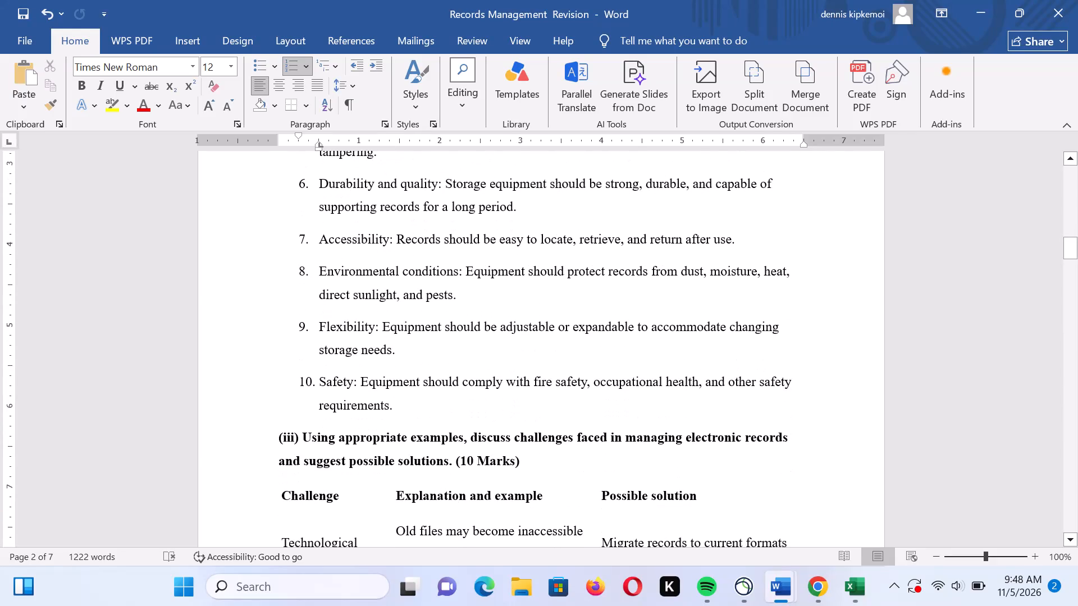
scroll(572, 474, "down", 2)
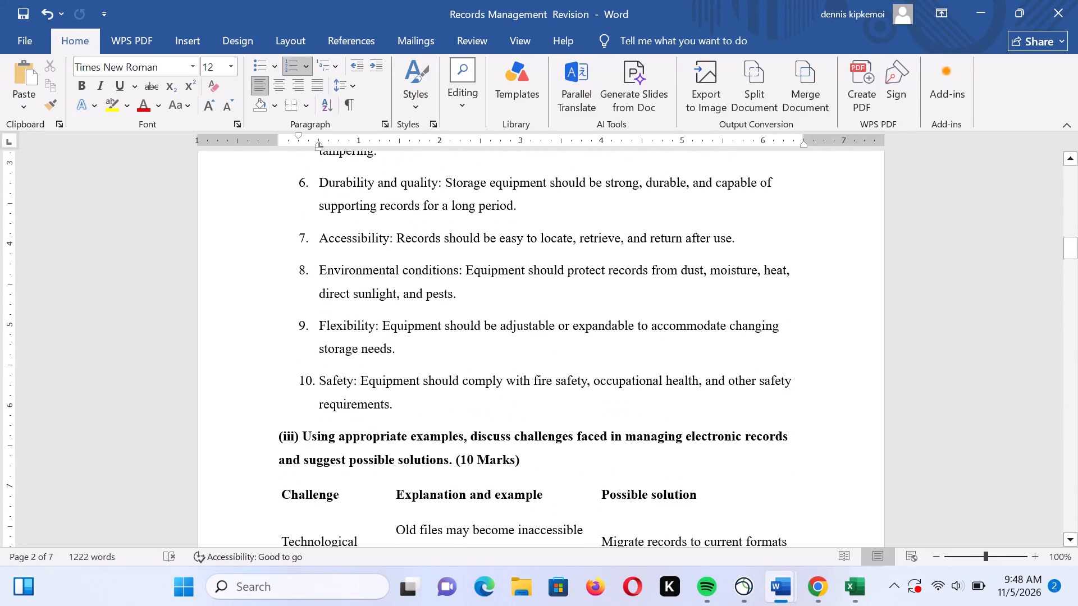
scroll(572, 474, "down", 3)
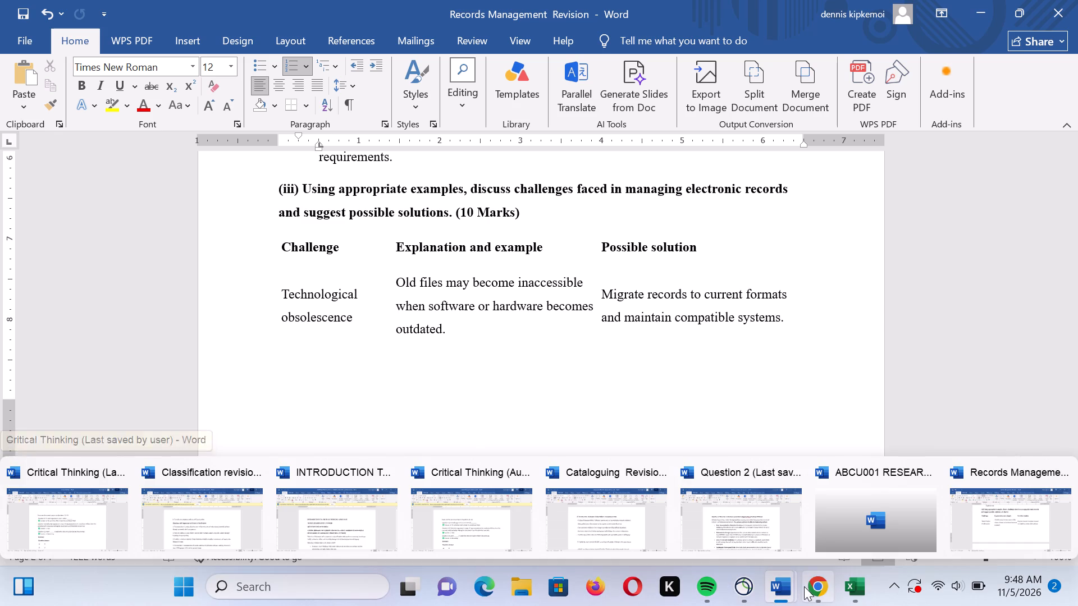
Switch to Chrome and look through the BIT3118 Final Exam paper on Studocu, including Questions Four and Five.
left_click(820, 551)
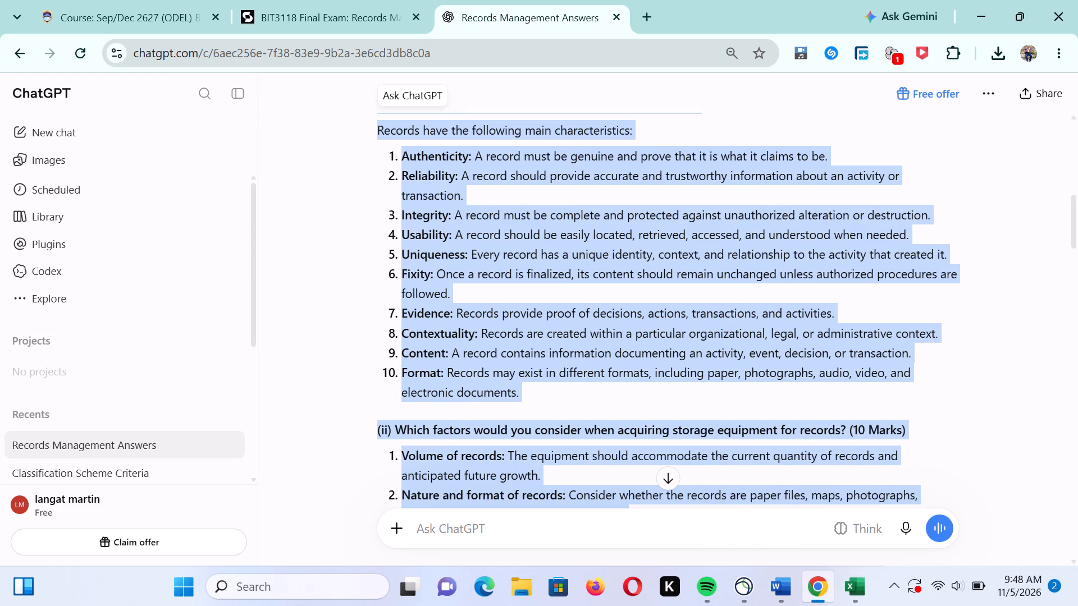
left_click(350, 13)
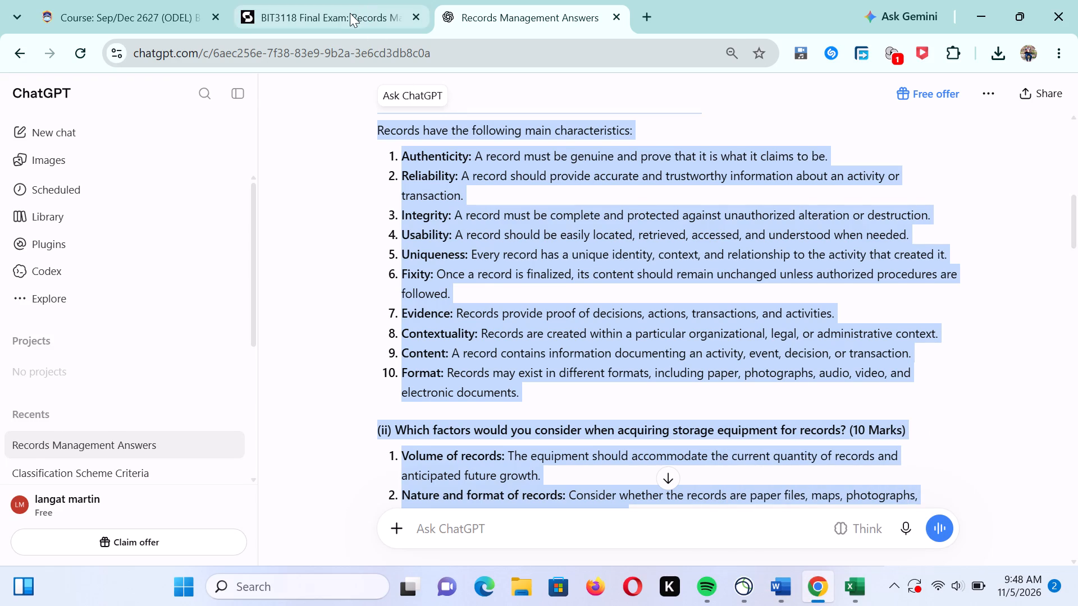
left_click(721, 333)
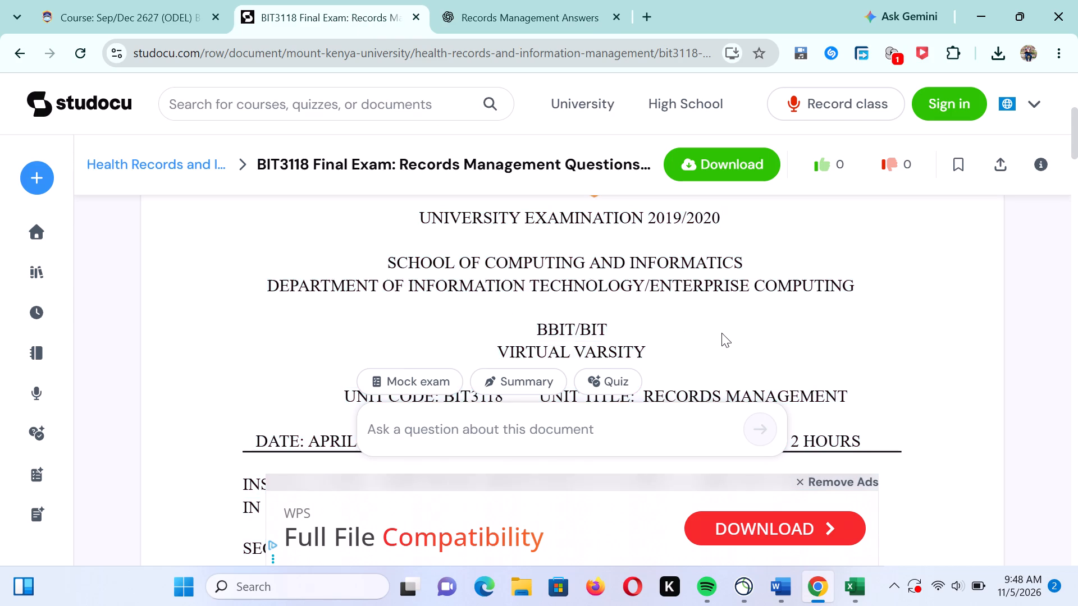
scroll(721, 333, "down", 18)
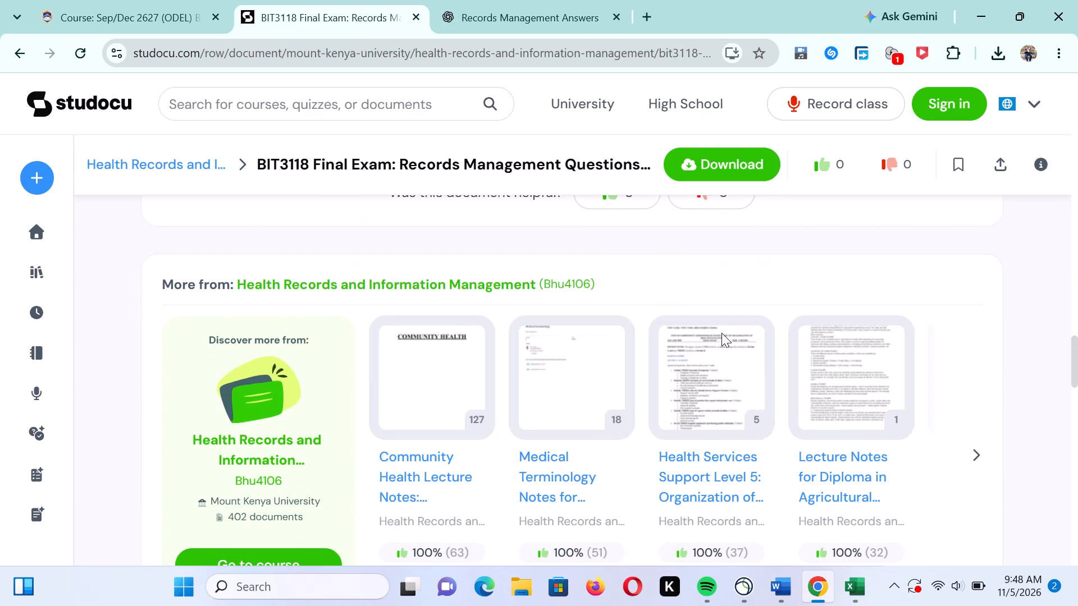
scroll(721, 333, "down", 1)
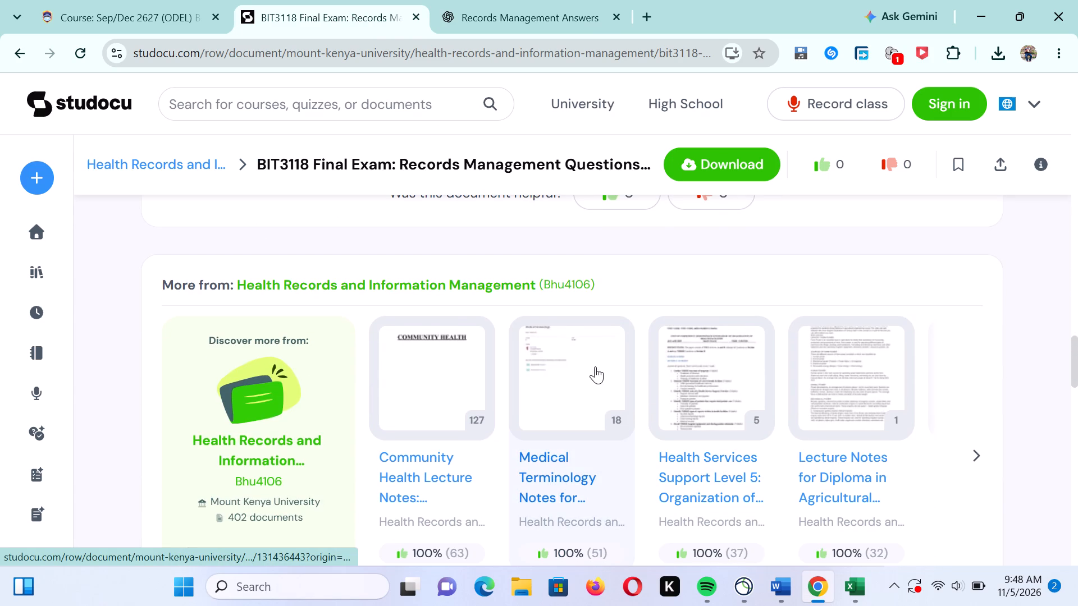
scroll(595, 366, "down", 2)
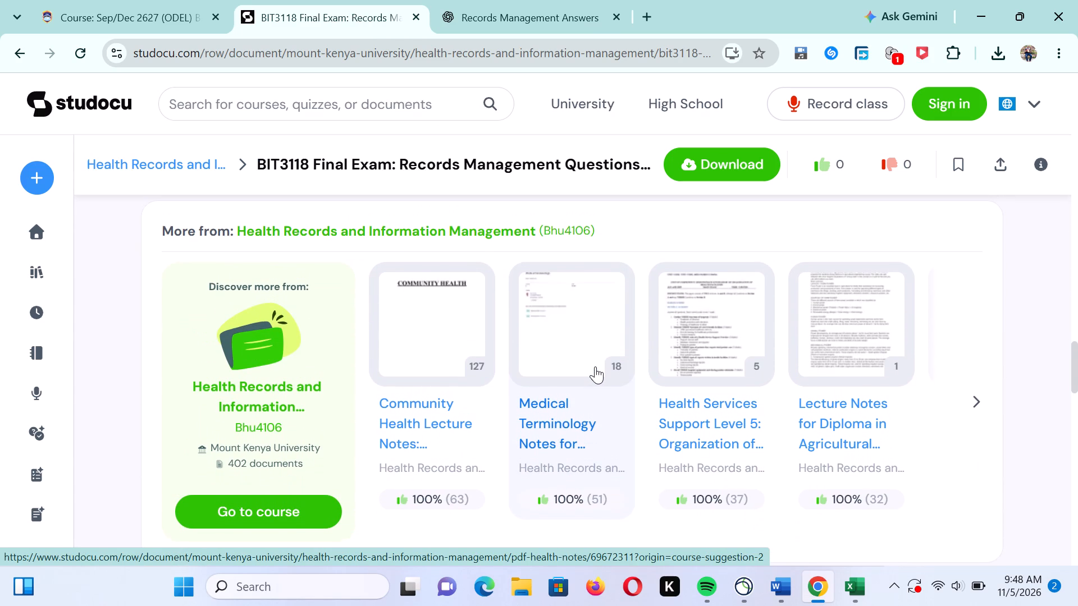
scroll(595, 366, "down", 2)
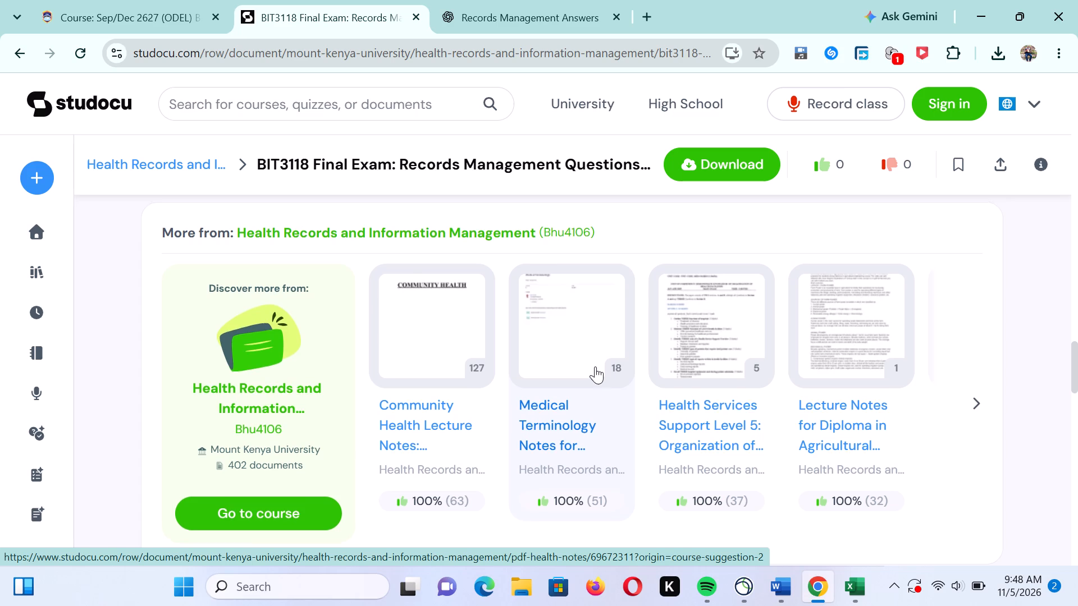
scroll(595, 366, "up", 8)
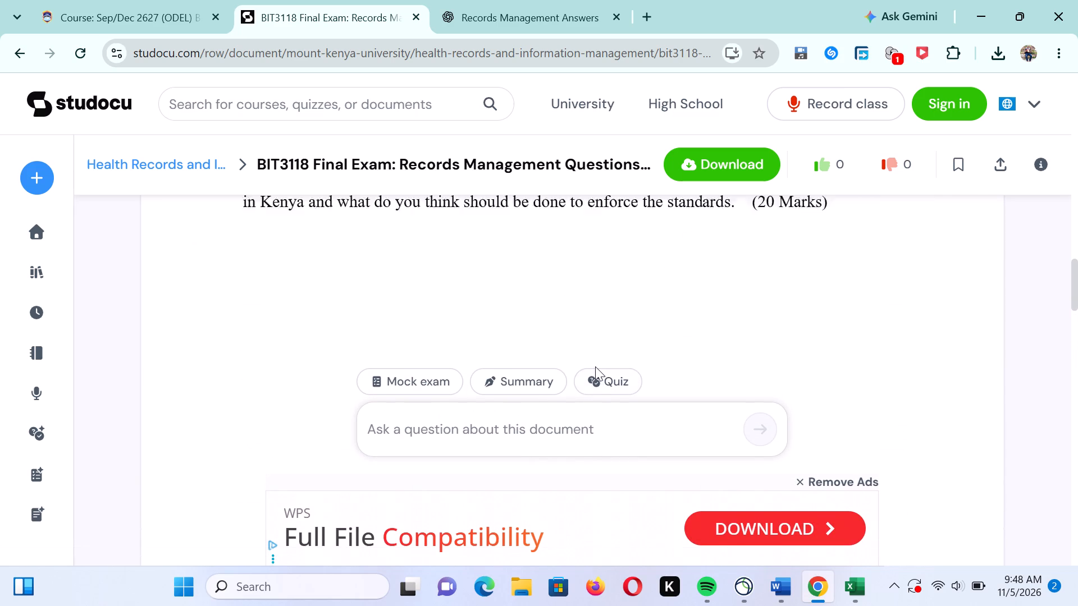
scroll(595, 366, "up", 2)
scroll(712, 343, "up", 1)
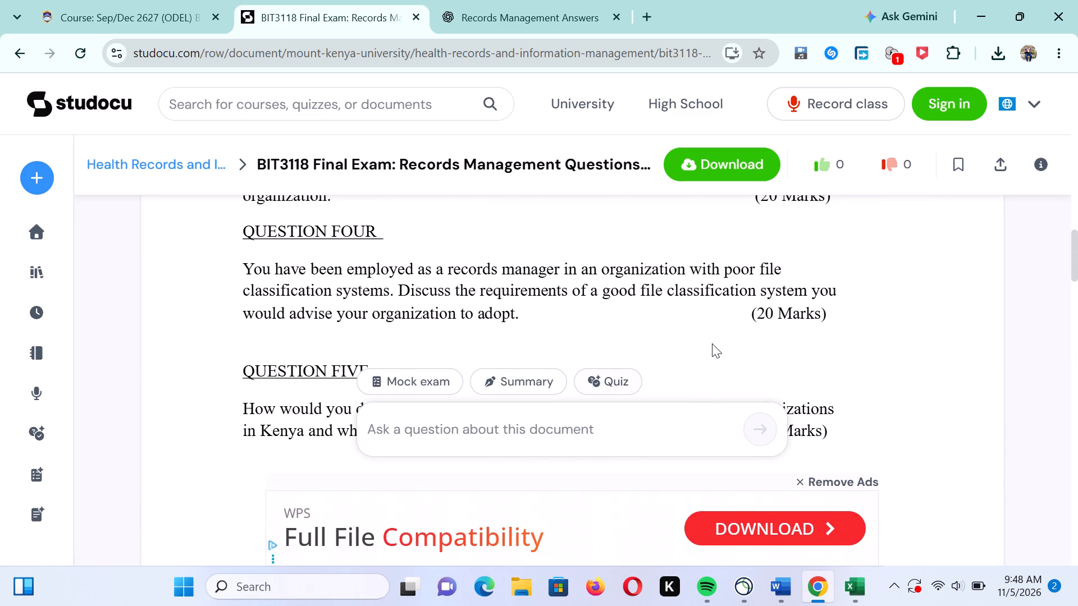
scroll(712, 343, "up", 1)
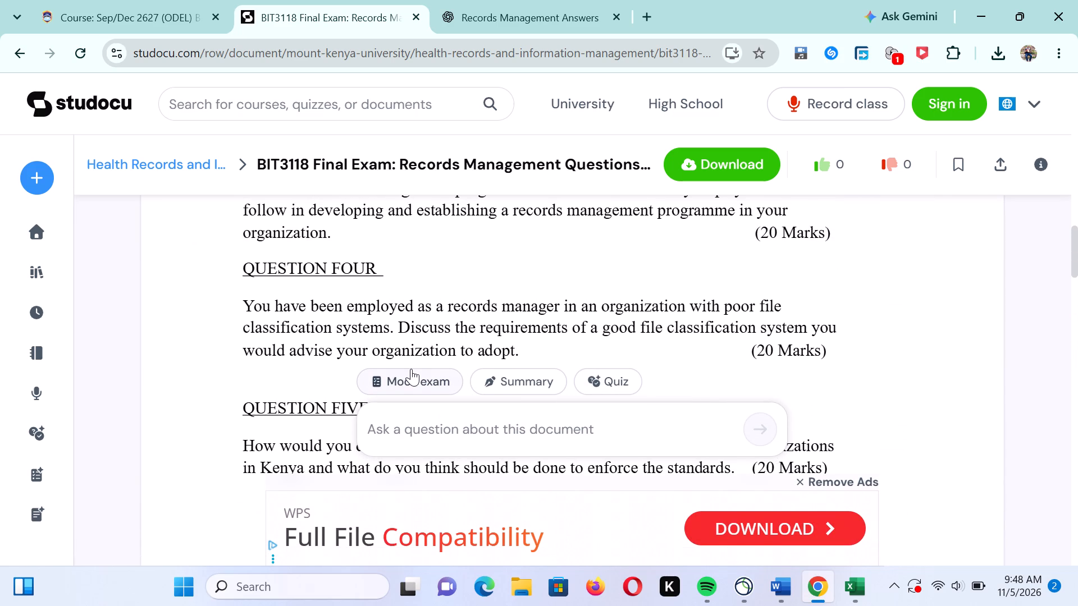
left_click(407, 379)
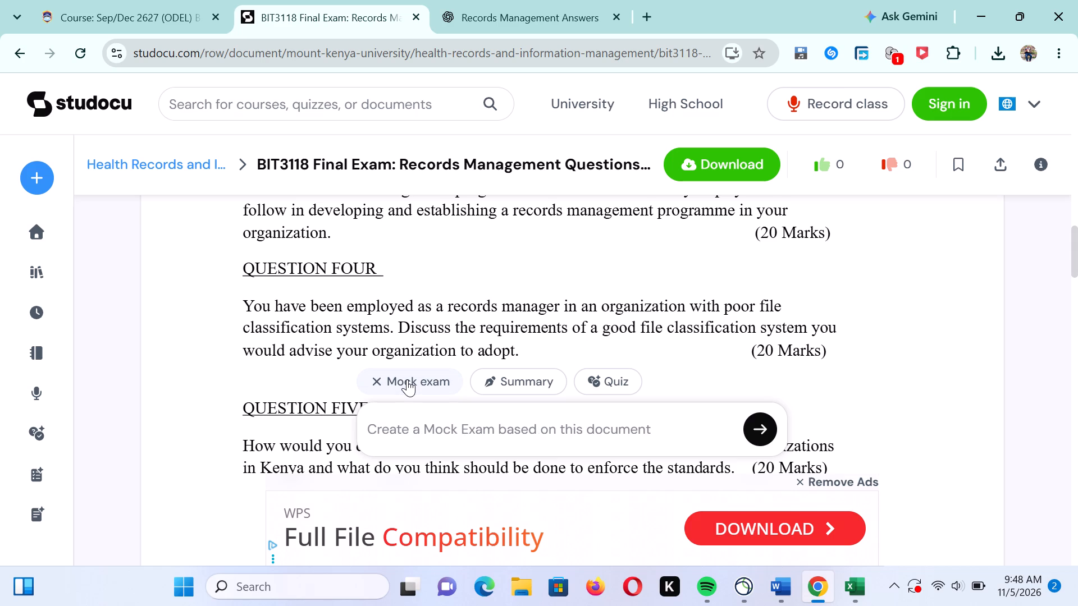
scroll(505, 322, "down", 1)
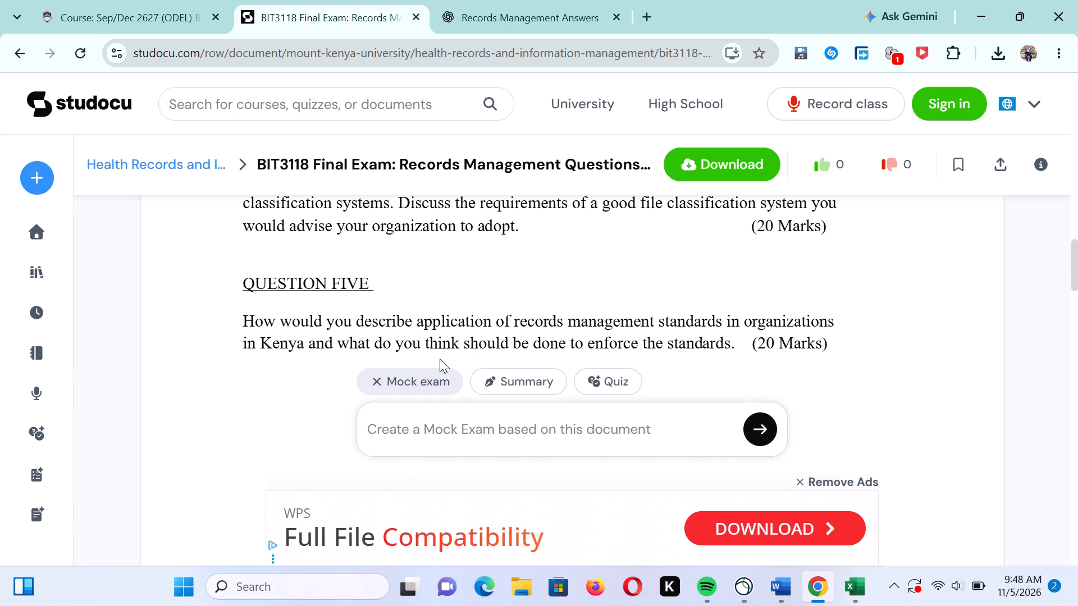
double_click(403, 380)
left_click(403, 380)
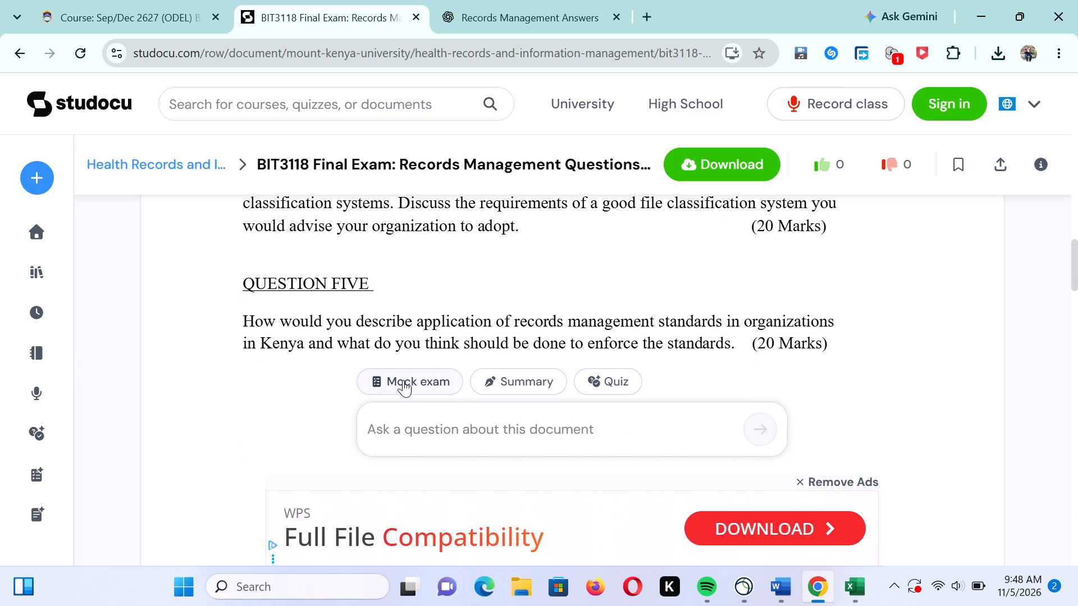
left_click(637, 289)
Review the BIT3118 exam paper from Question Four back through Section A, Question One to its title page.
scroll(637, 289, "down", 2)
scroll(637, 289, "up", 4)
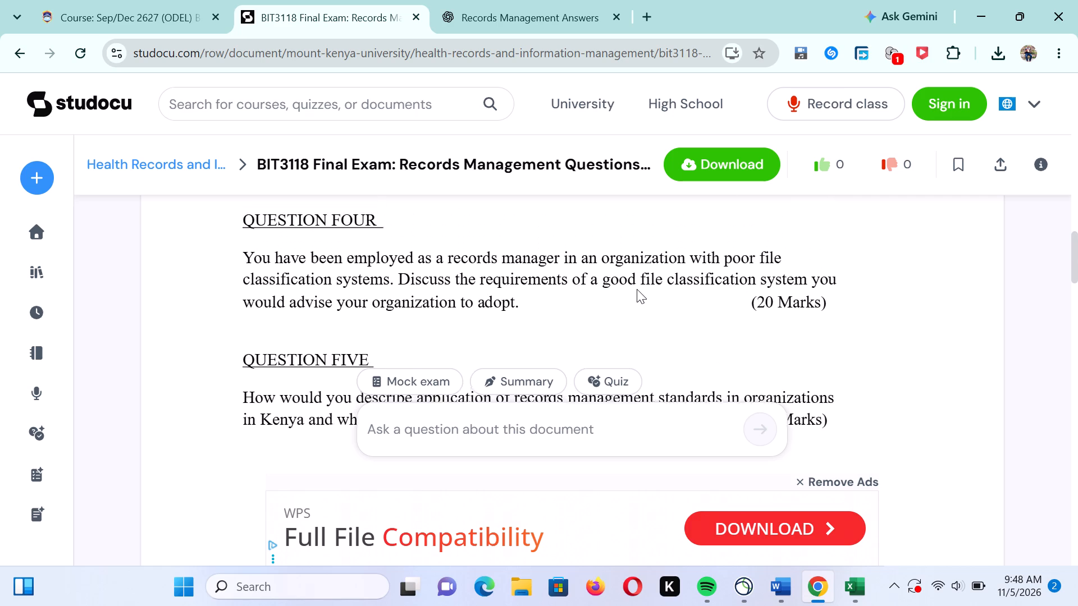
scroll(637, 289, "up", 8)
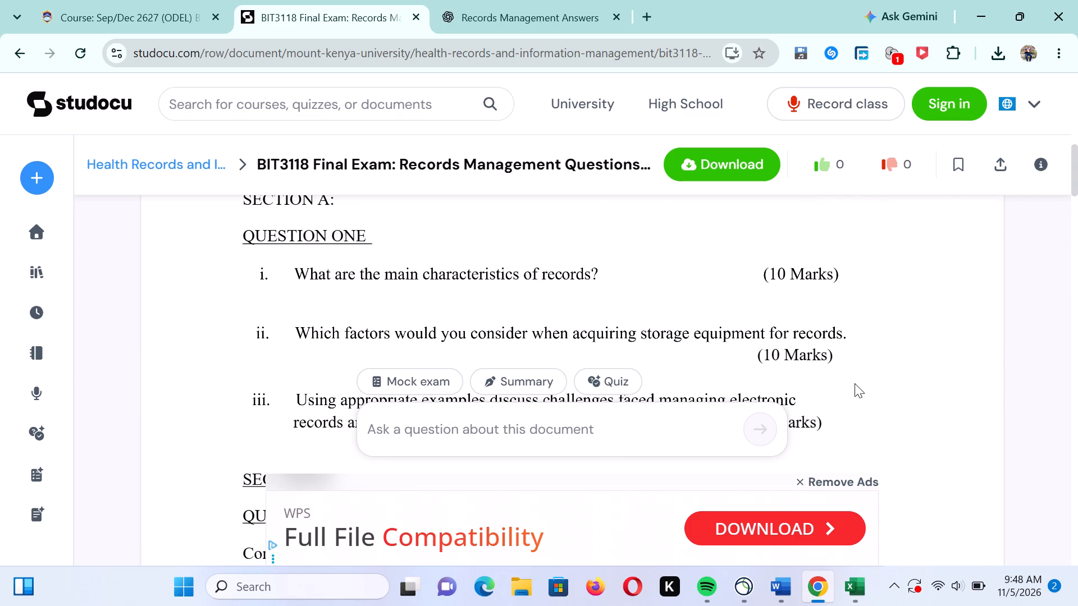
scroll(855, 383, "up", 15)
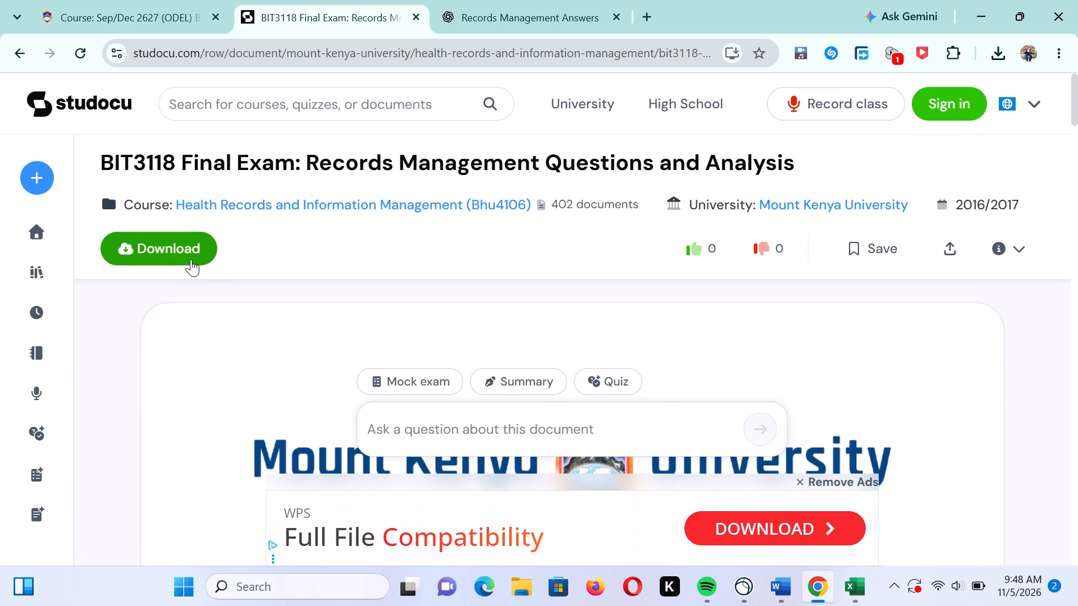
scroll(362, 249, "up", 1)
scroll(362, 249, "down", 1)
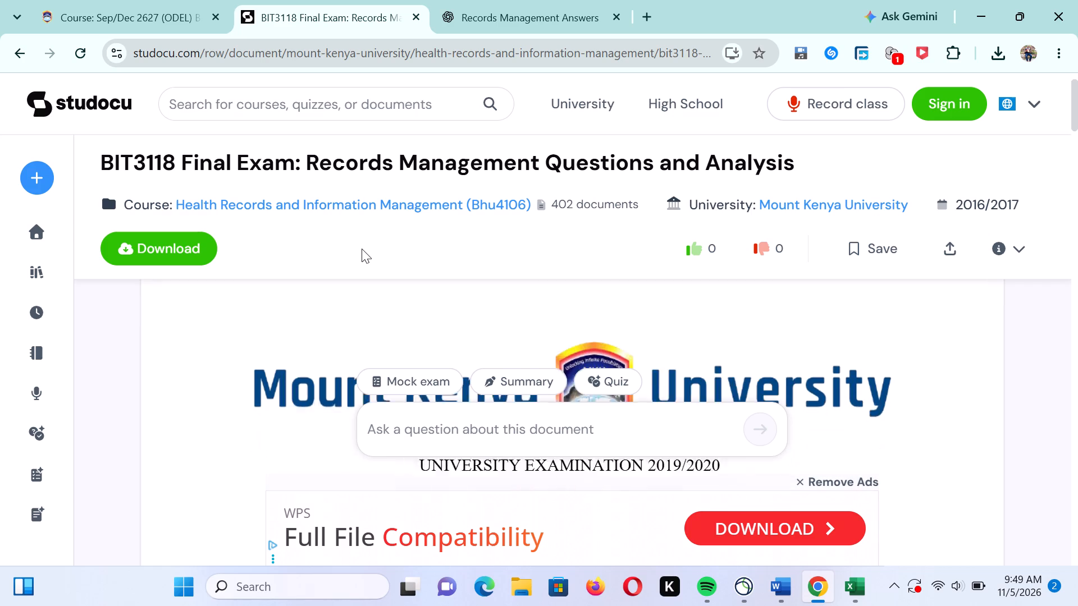
scroll(362, 249, "down", 1)
Return to the Google results for BIT3118 past papers and look through them for other records management exam sources.
left_click(16, 58)
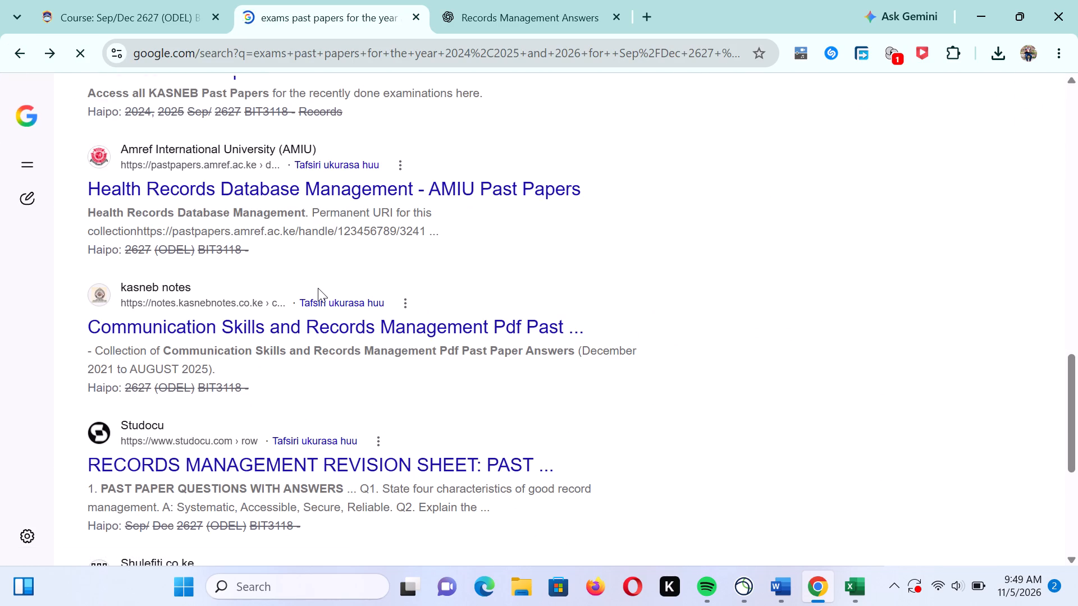
scroll(431, 405, "down", 1)
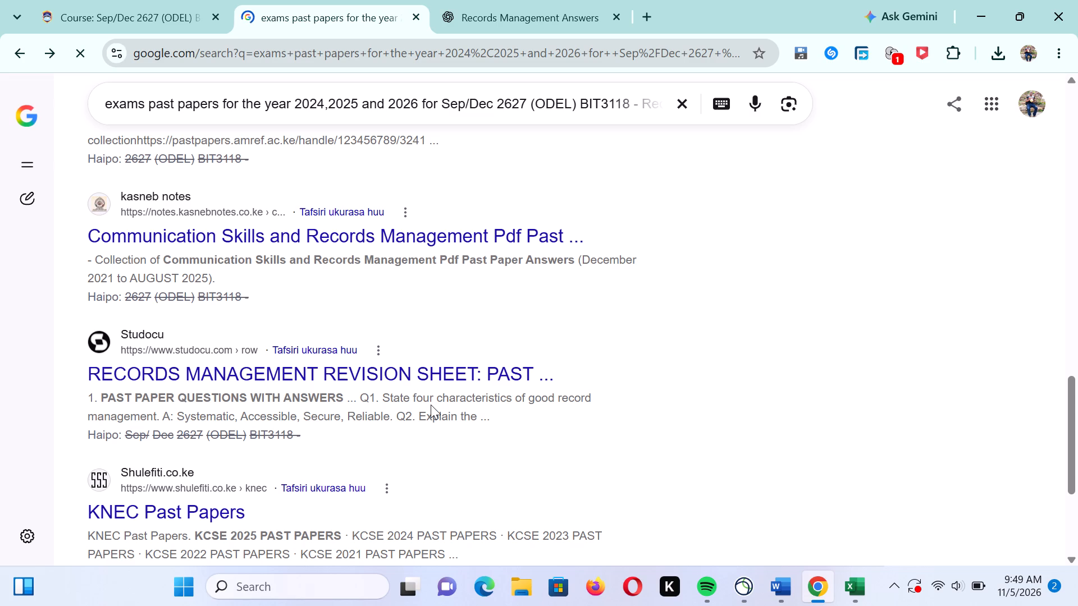
scroll(431, 405, "down", 1)
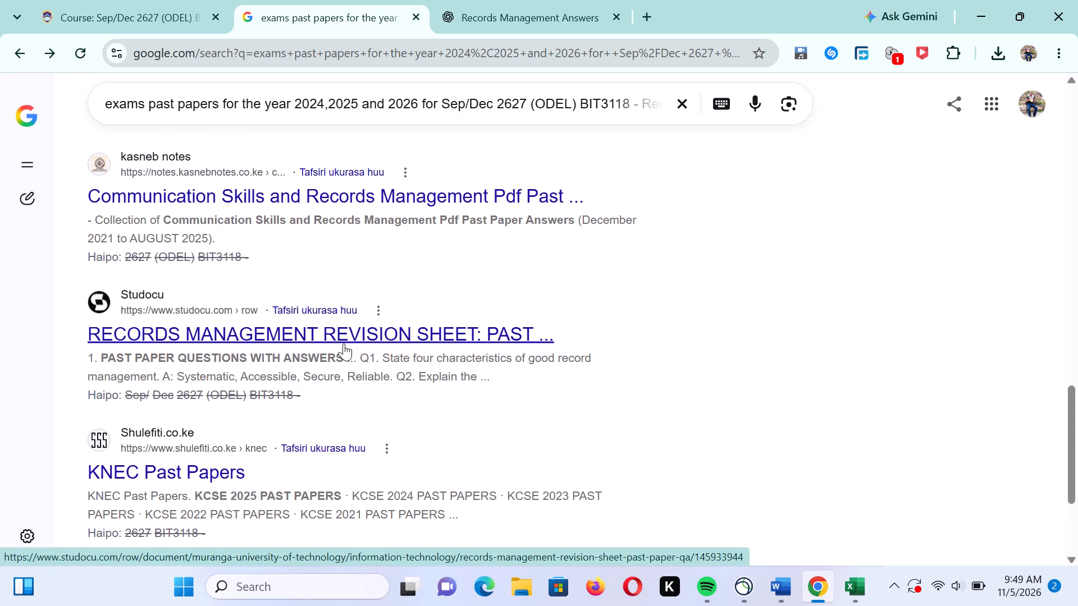
scroll(344, 343, "up", 1)
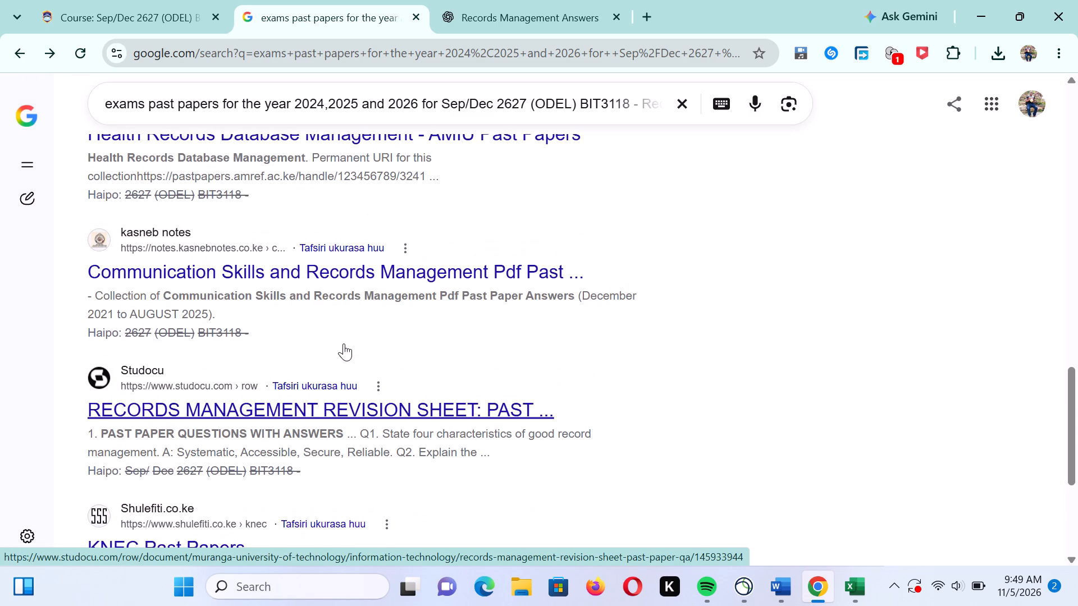
scroll(344, 343, "up", 2)
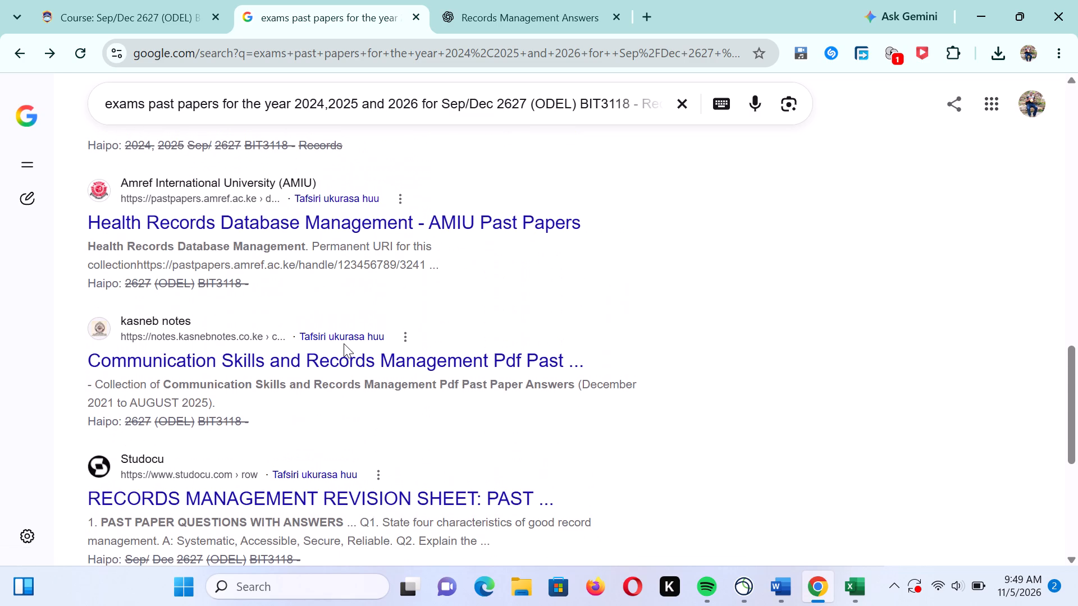
scroll(344, 343, "up", 3)
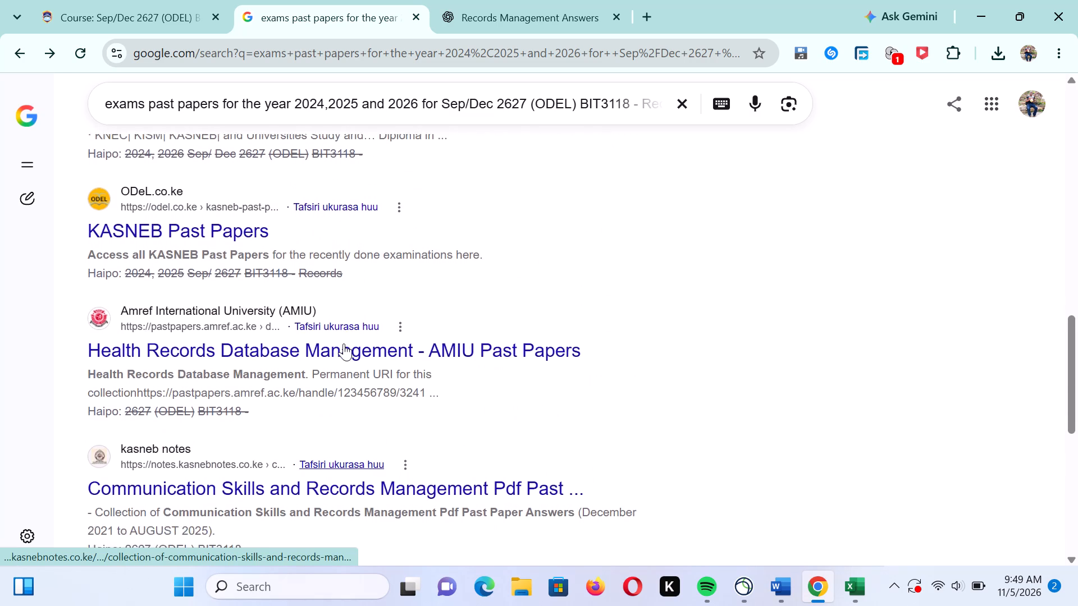
scroll(344, 343, "up", 2)
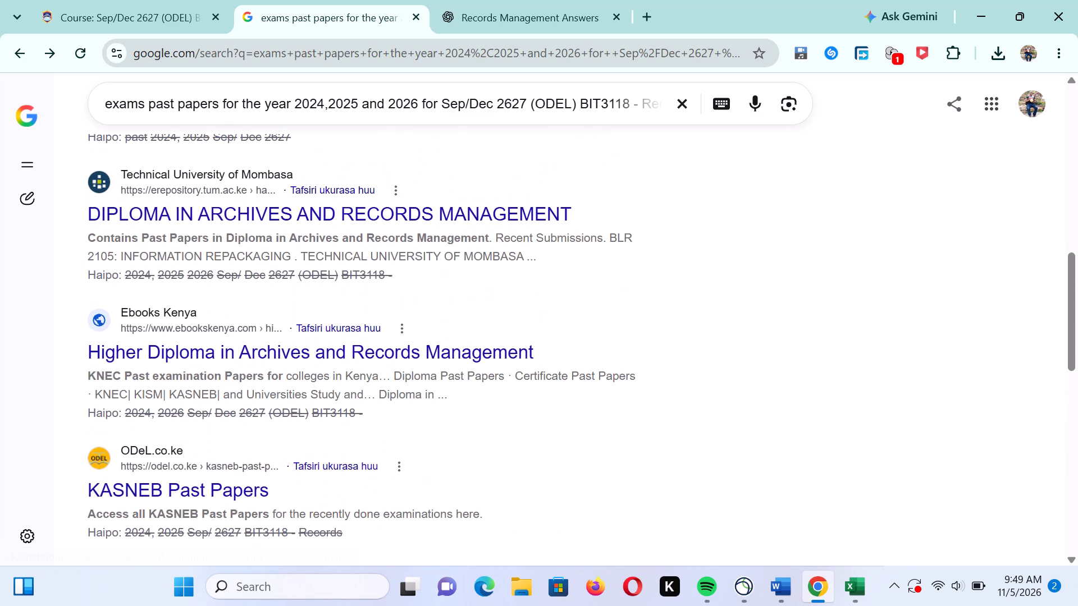
scroll(344, 343, "up", 1)
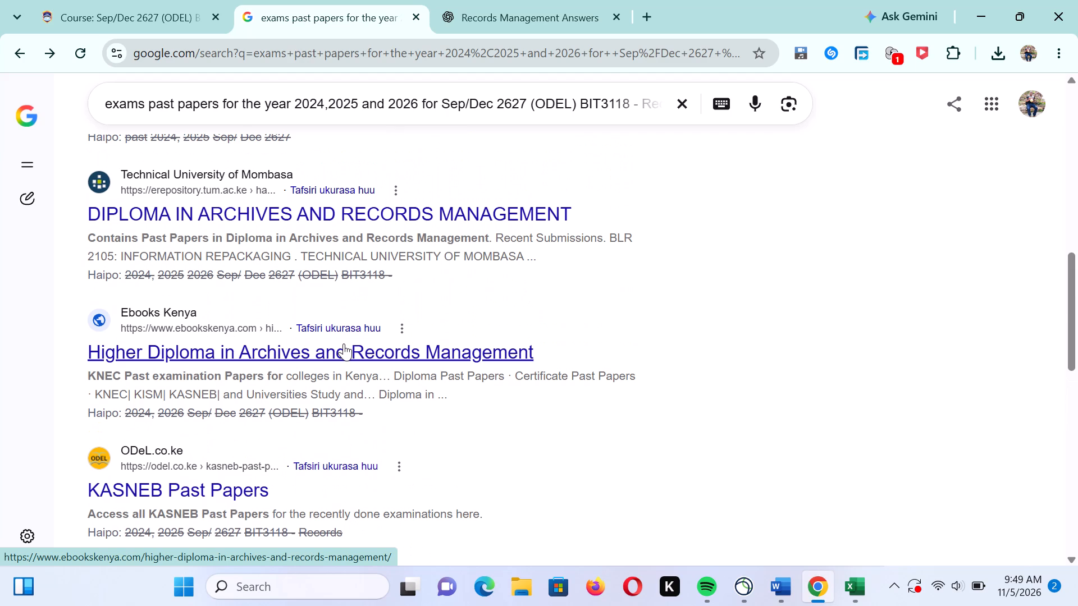
scroll(344, 343, "up", 3)
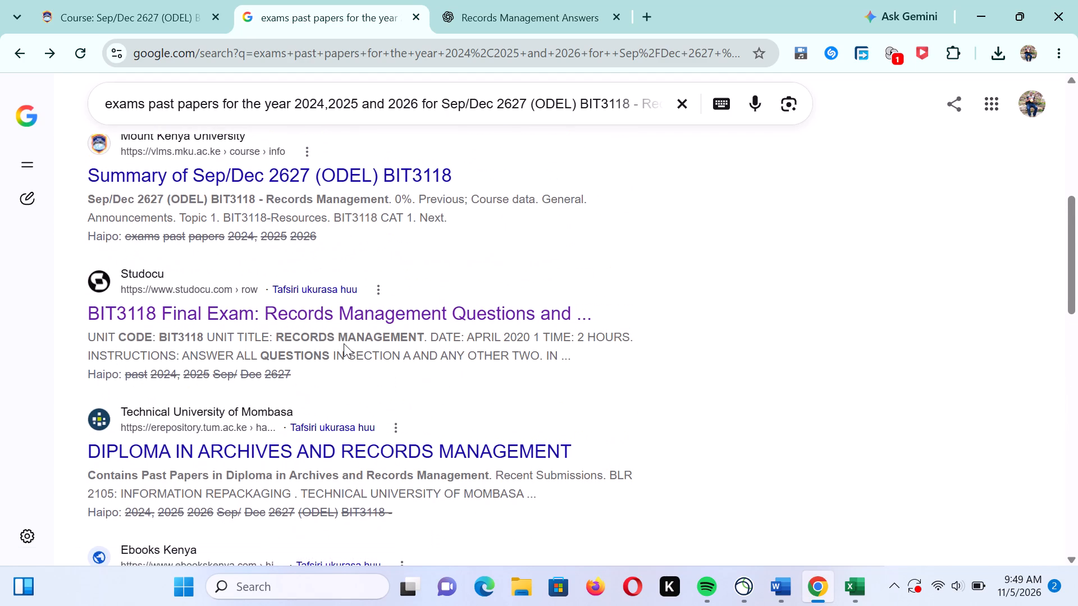
scroll(344, 343, "up", 1)
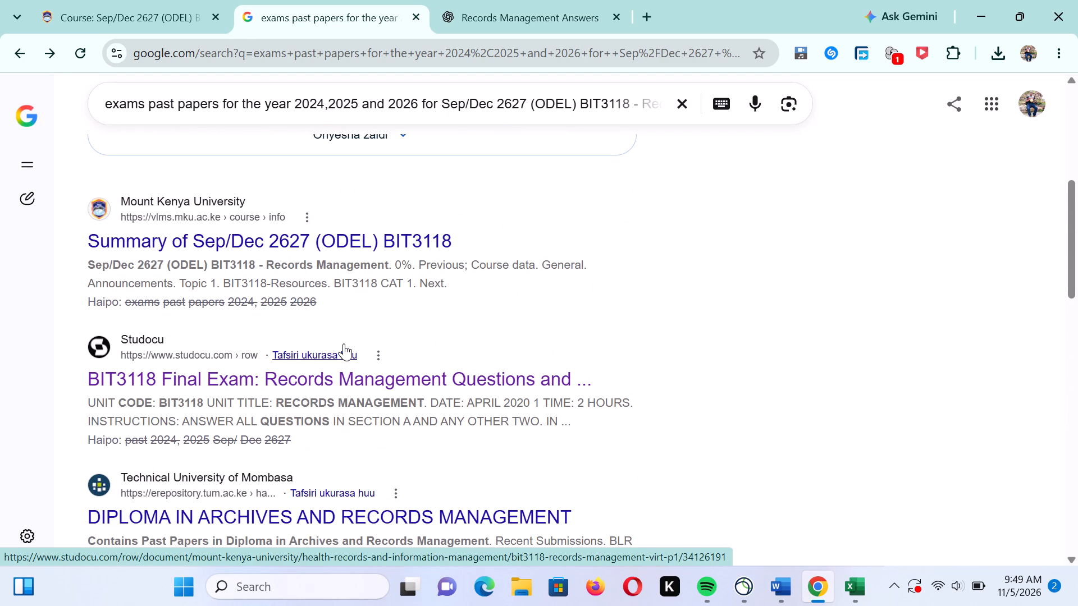
Check the Mount Kenya University course summary result for Sep/Dec 2627 (ODEL) BIT3118 and return to the search results.
left_click(294, 310)
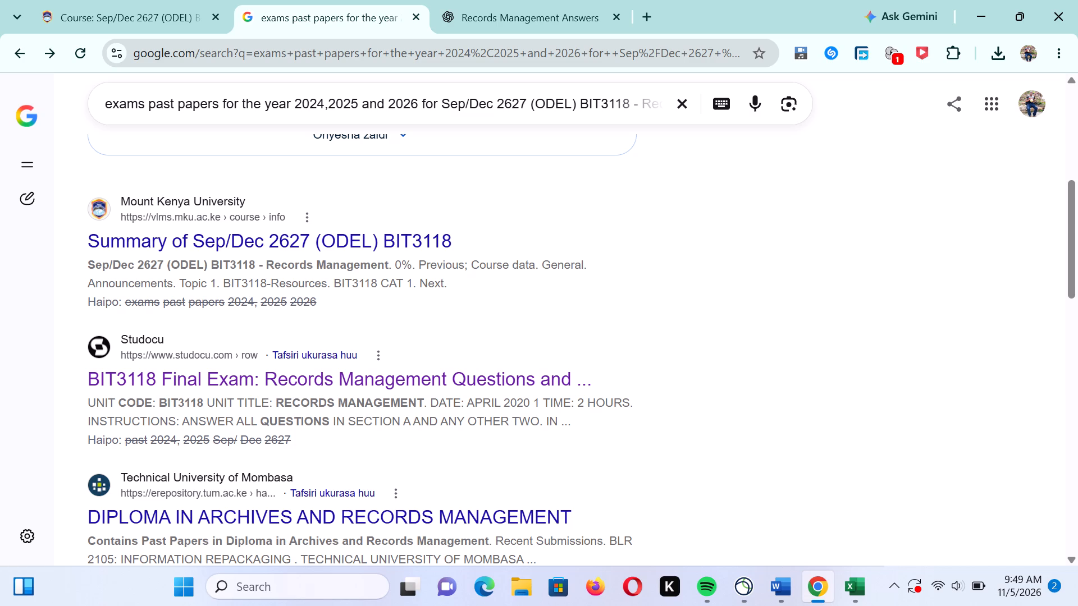
left_click(248, 245)
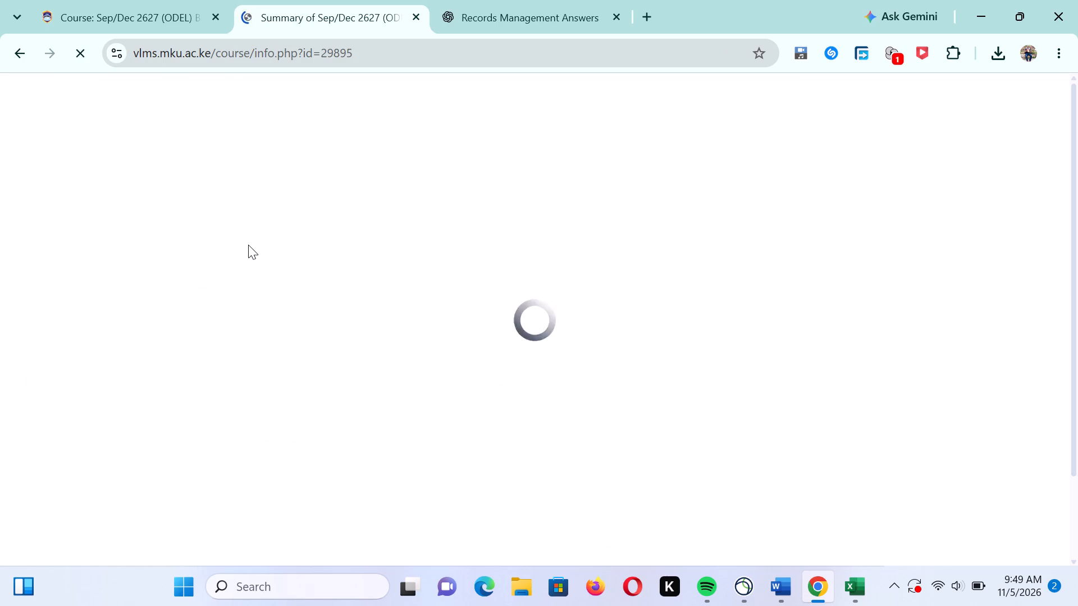
left_click(20, 56)
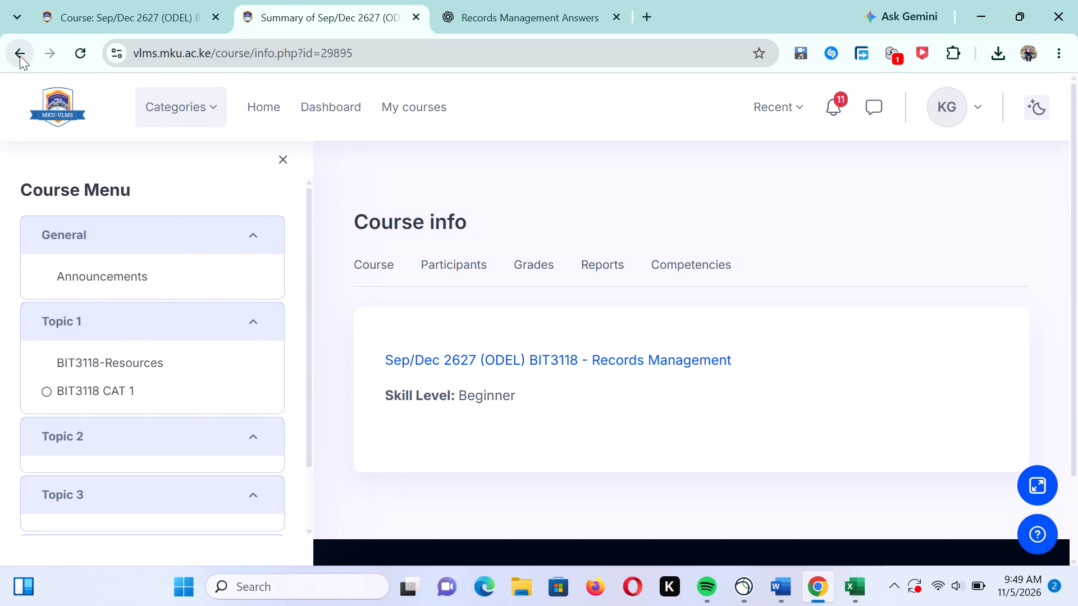
Look through the remaining Google results for past papers and open Studocu's Records Management Revision Sheet.
scroll(318, 451, "down", 2)
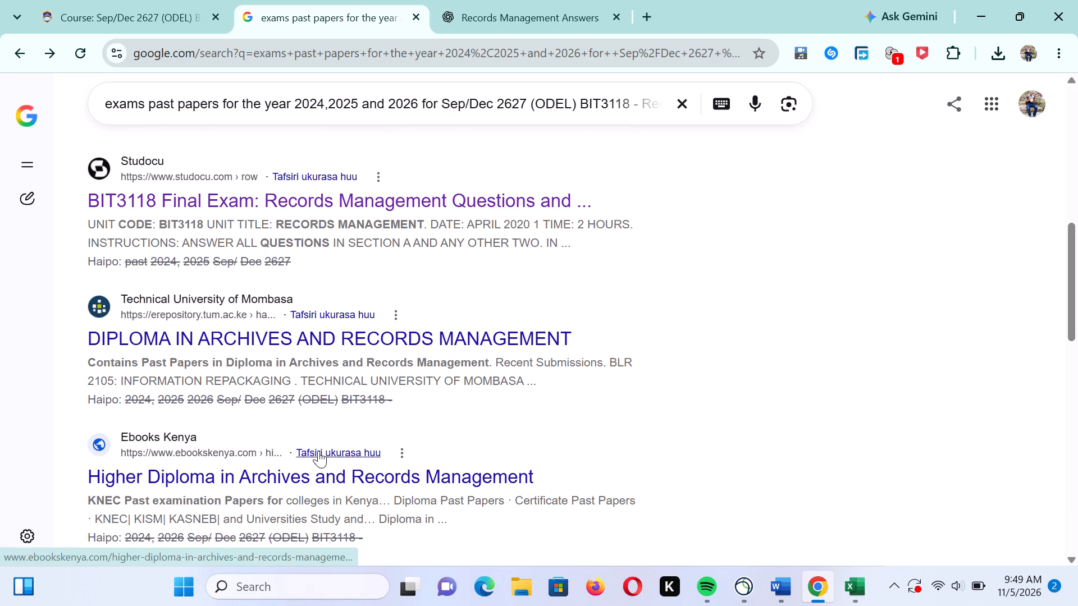
scroll(318, 451, "down", 2)
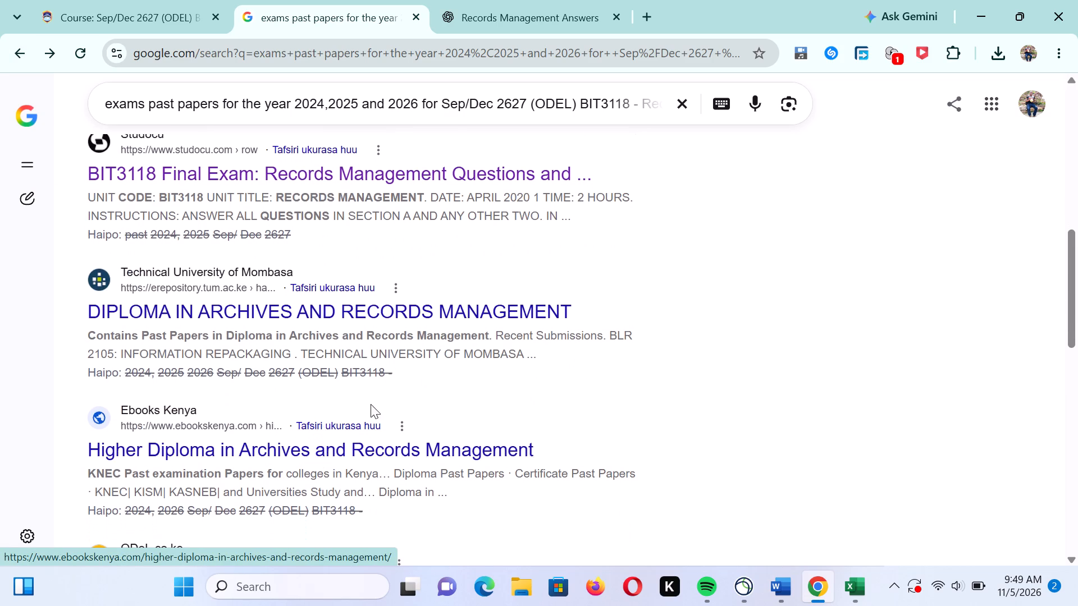
scroll(377, 409, "down", 4)
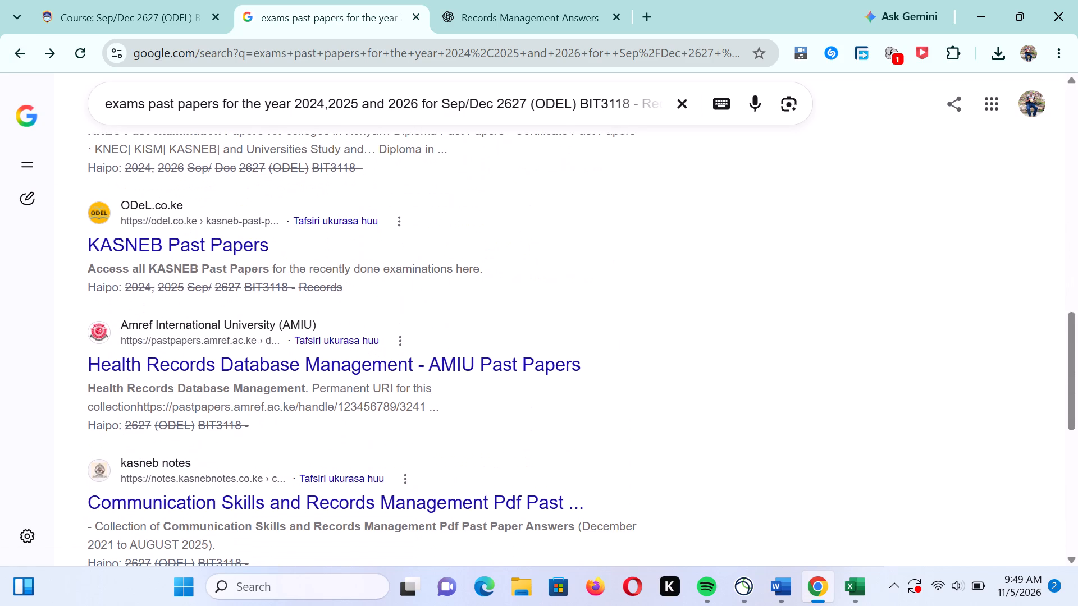
scroll(377, 409, "down", 4)
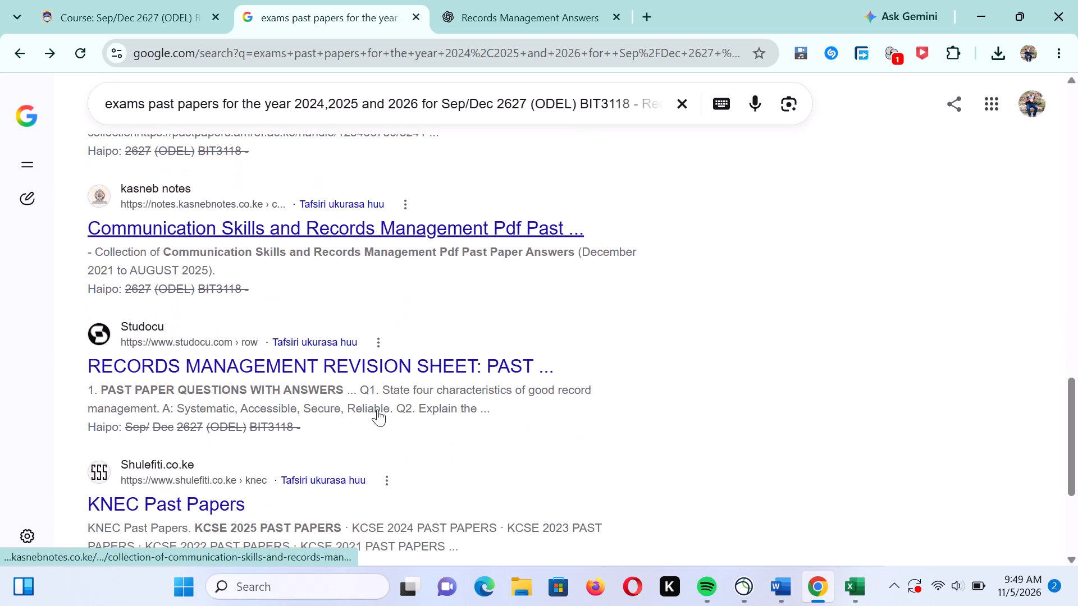
scroll(377, 409, "down", 1)
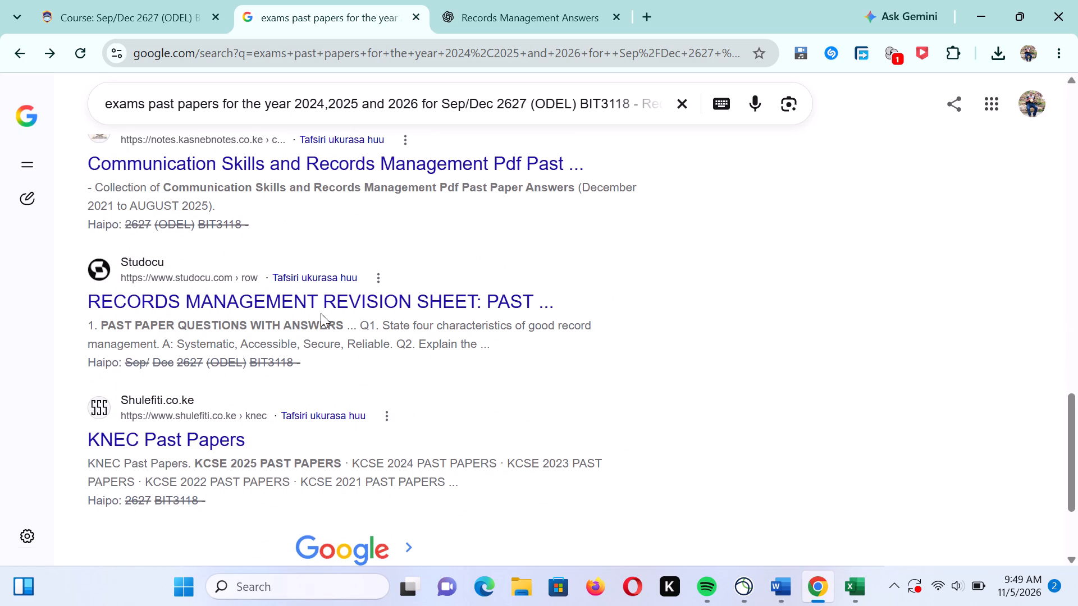
left_click(314, 298)
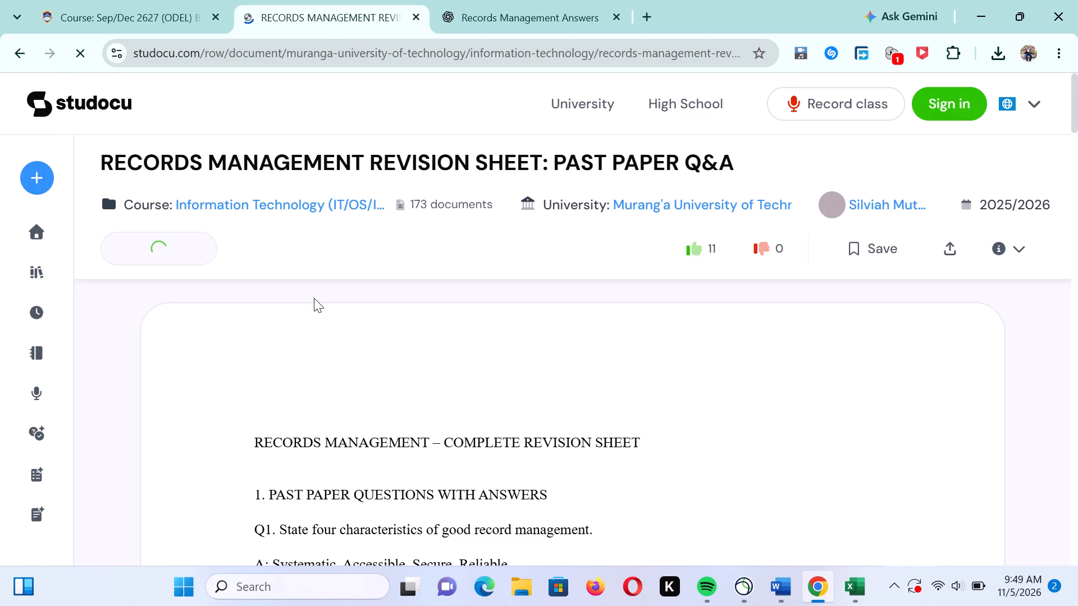
Read through the Records Management revision sheet on Studocu, from the past paper questions to the end of the document.
scroll(314, 298, "down", 3)
scroll(437, 383, "down", 2)
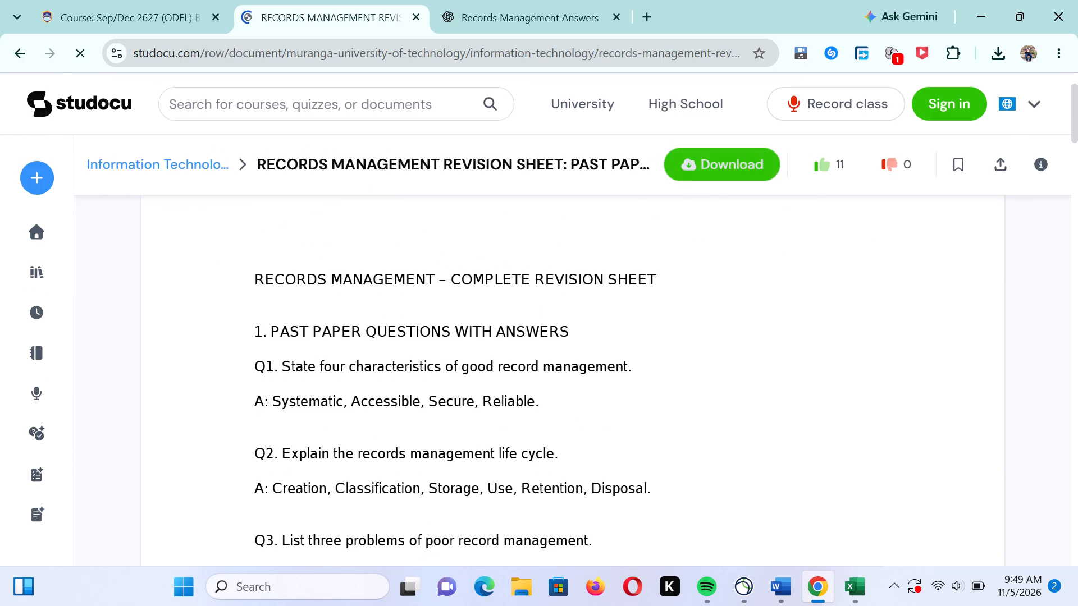
scroll(437, 383, "down", 5)
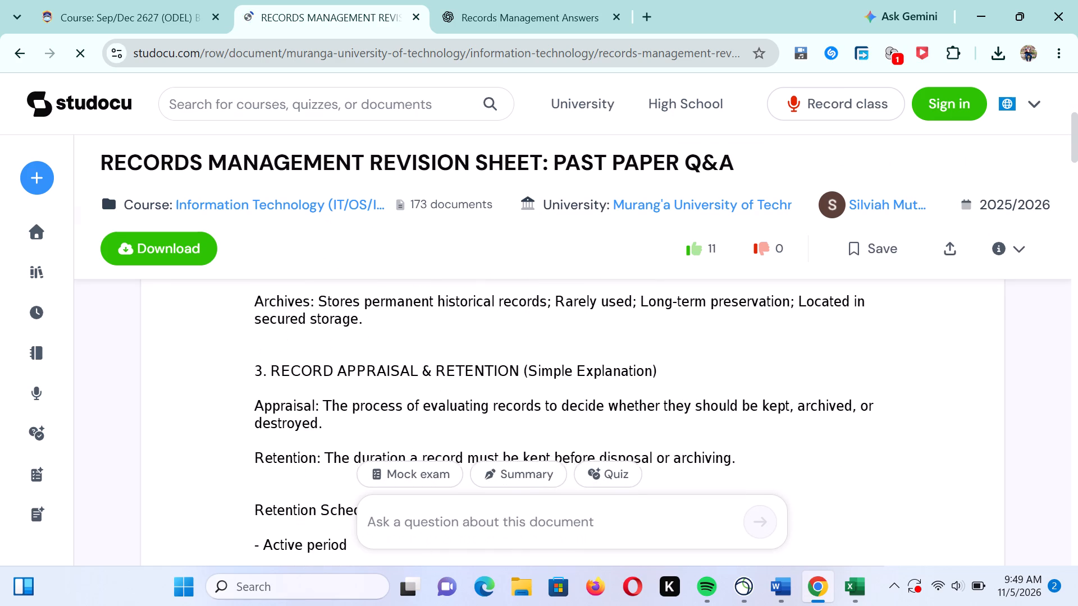
scroll(437, 383, "down", 10)
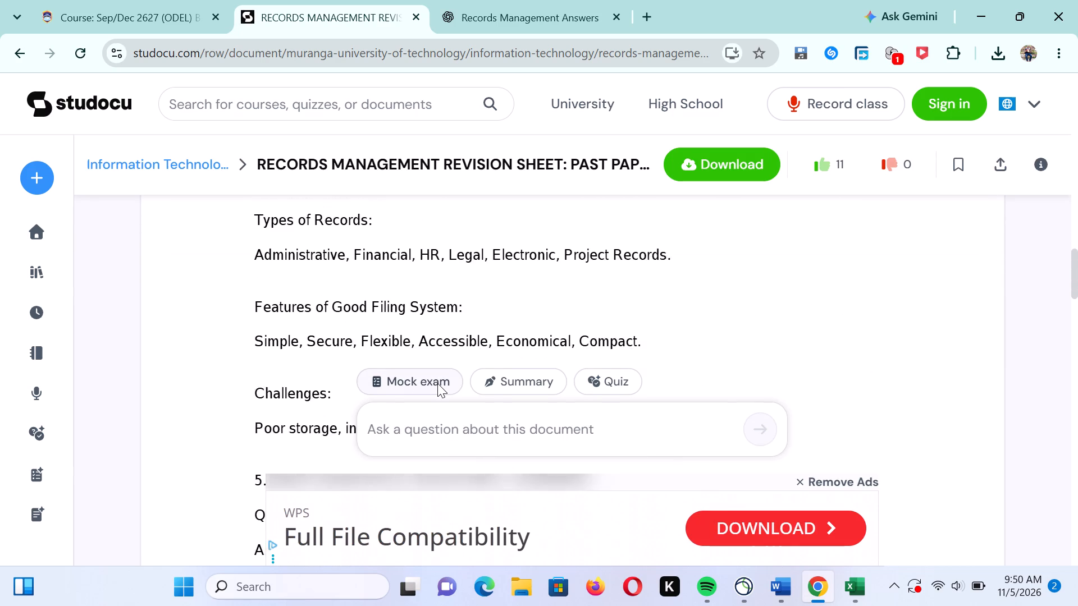
scroll(437, 383, "down", 5)
scroll(437, 383, "up", 1)
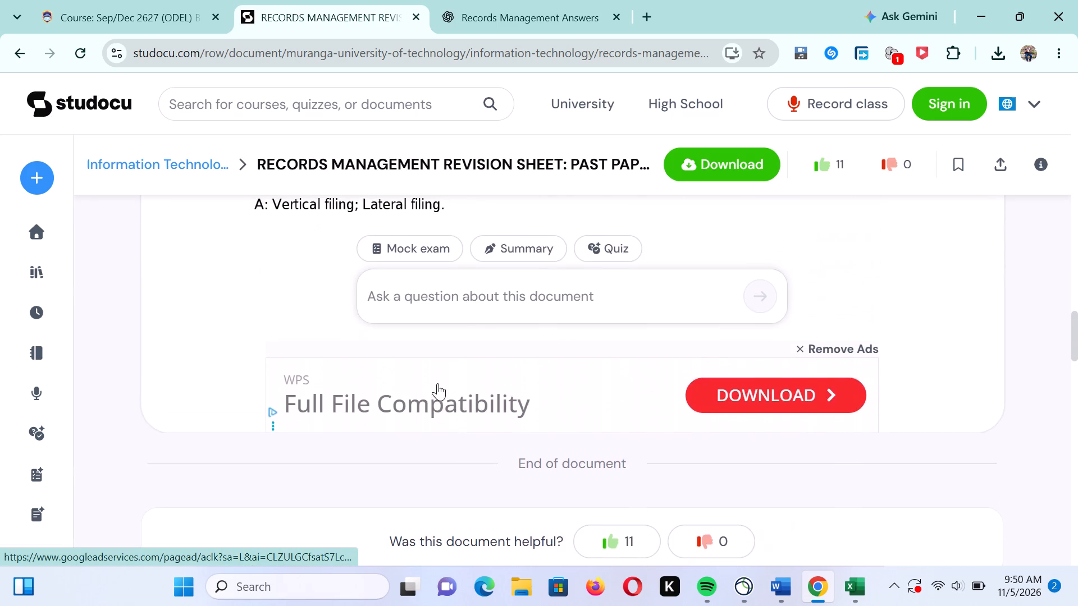
scroll(437, 383, "up", 1)
scroll(472, 328, "down", 1)
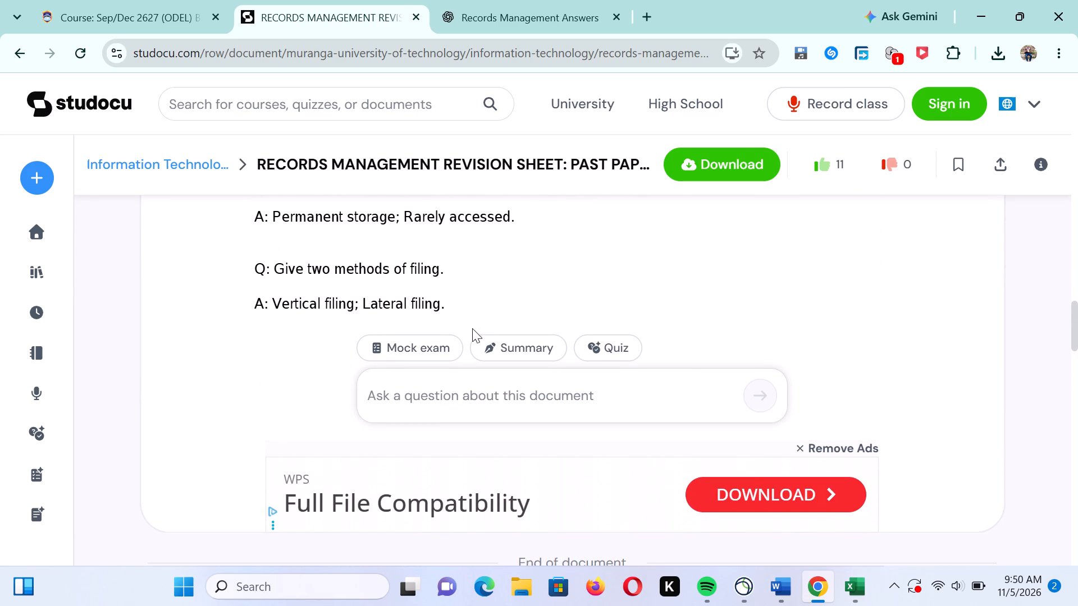
left_click_drag(459, 302, 268, 193)
left_click(455, 291)
left_click_drag(445, 305, 319, 139)
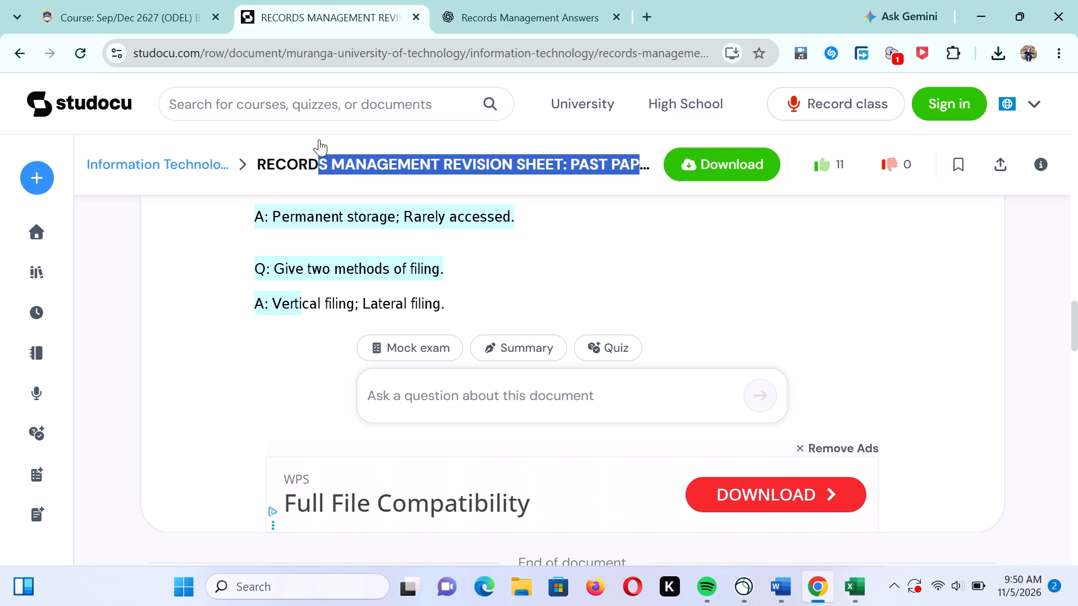
left_click_drag(319, 139, 252, 126)
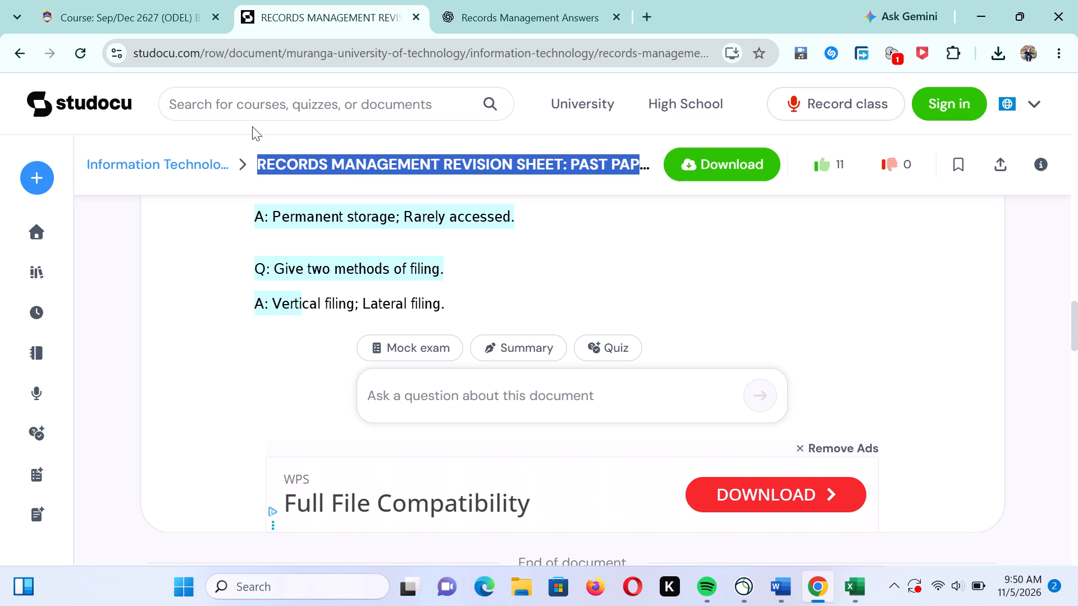
left_click_drag(252, 126, 217, 133)
left_click_drag(217, 133, 216, 132)
scroll(302, 231, "up", 12)
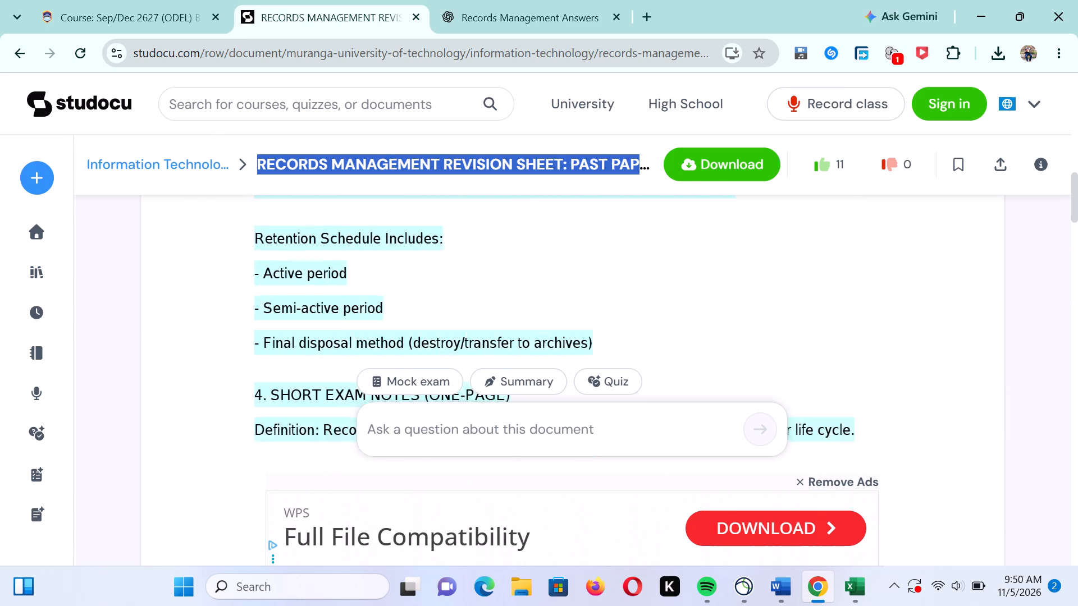
scroll(302, 231, "up", 10)
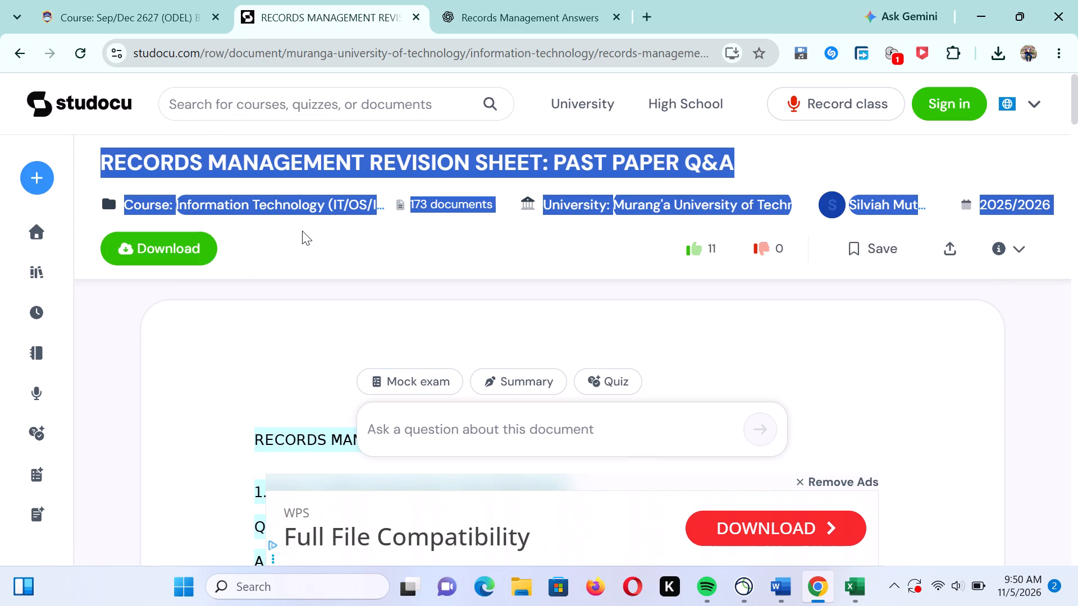
scroll(288, 172, "down", 2)
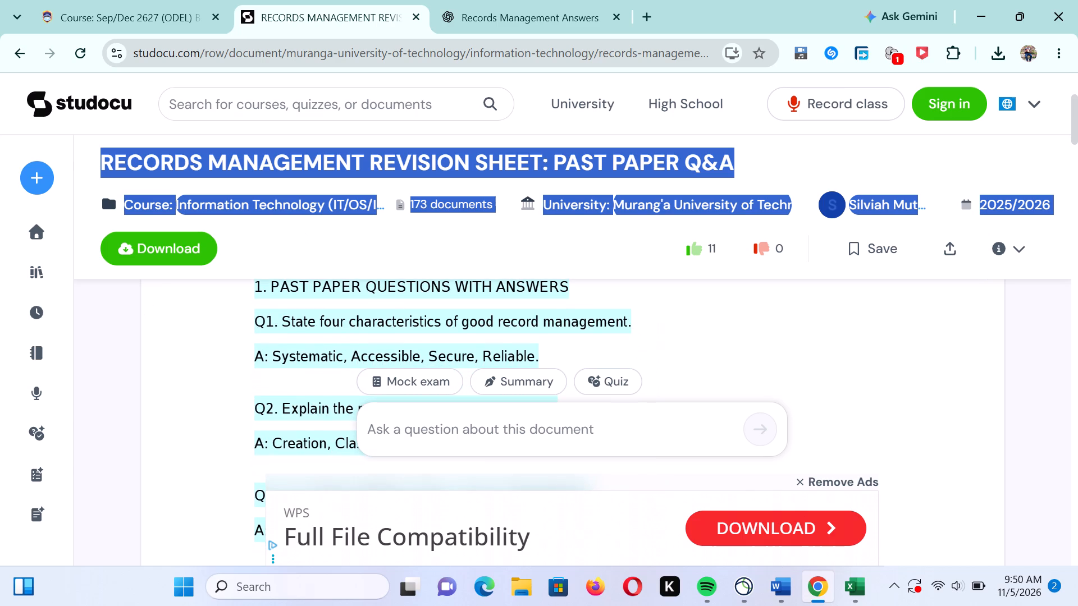
right_click(378, 314)
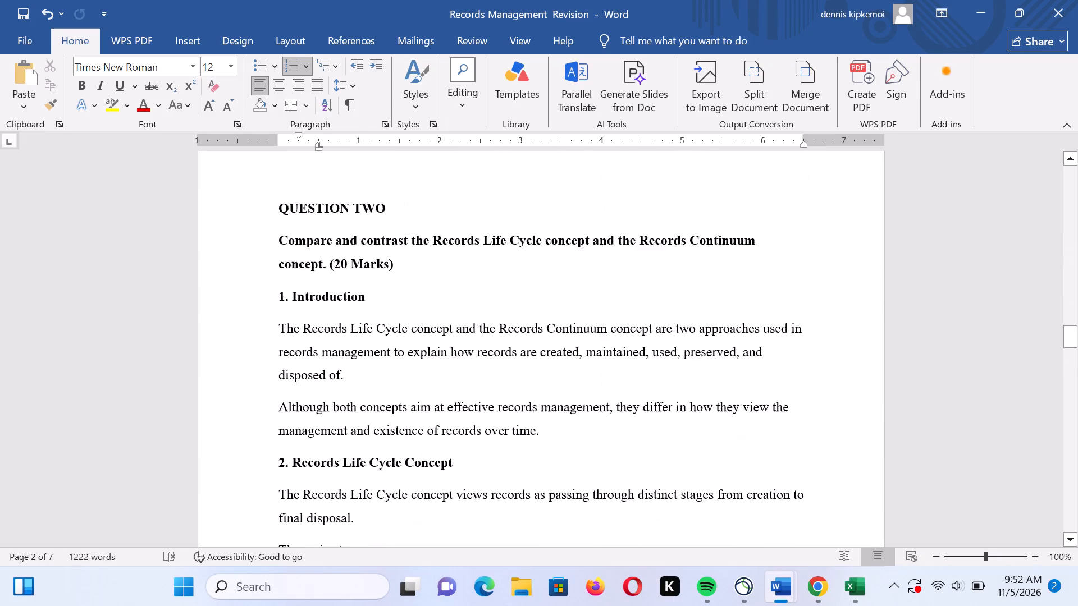
scroll(615, 351, "down", 10)
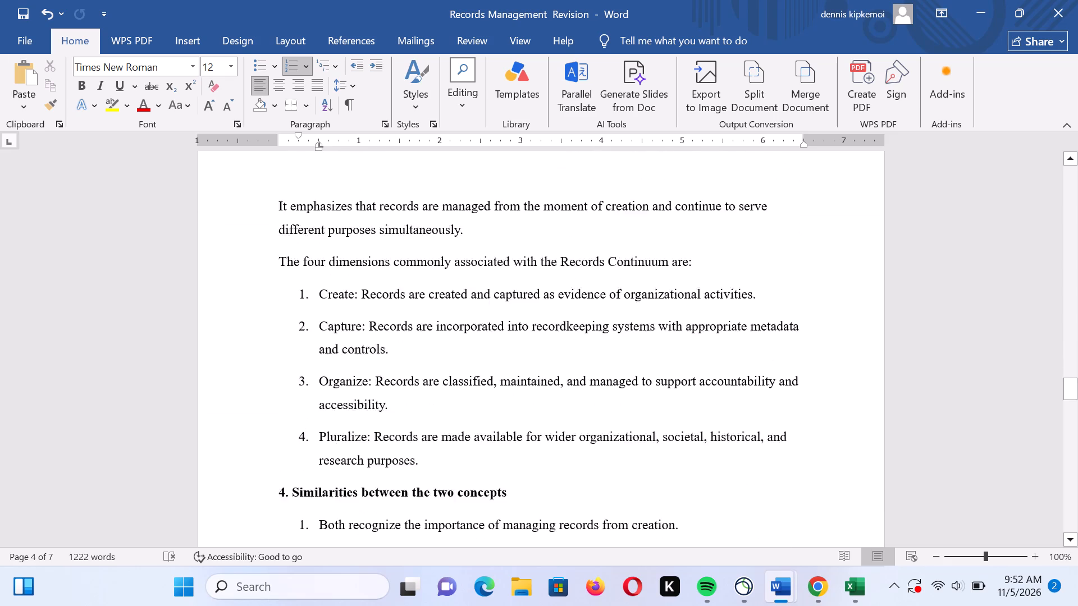
scroll(615, 351, "down", 17)
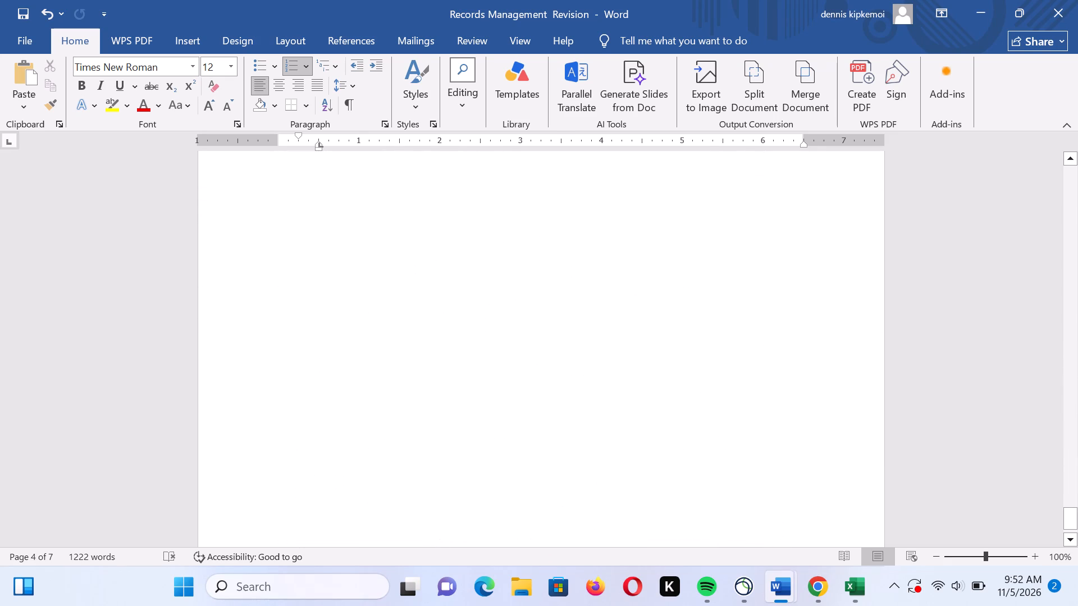
scroll(615, 351, "up", 4)
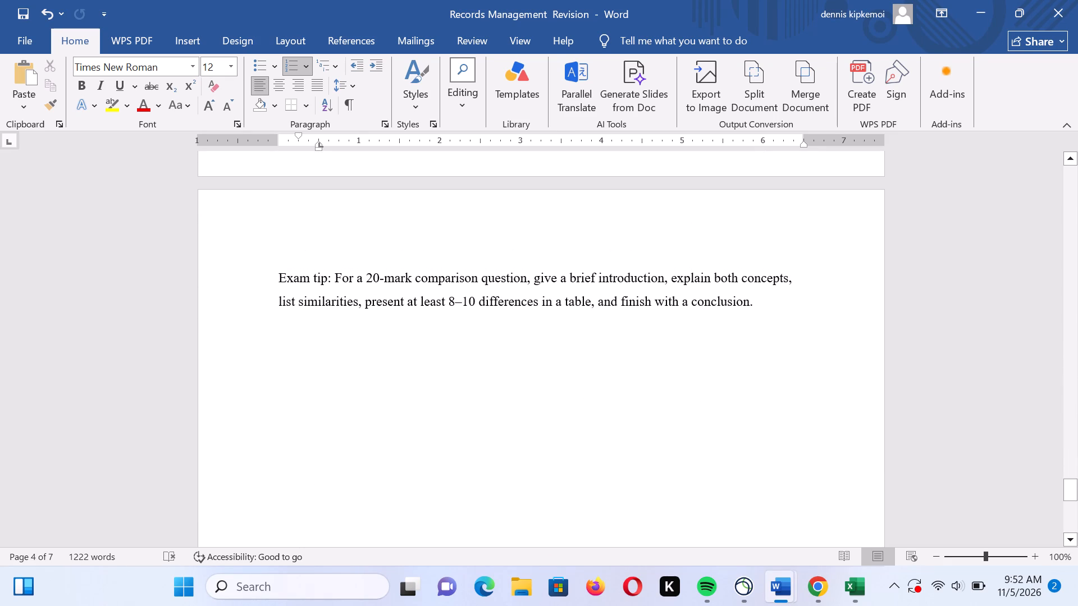
left_click(474, 391)
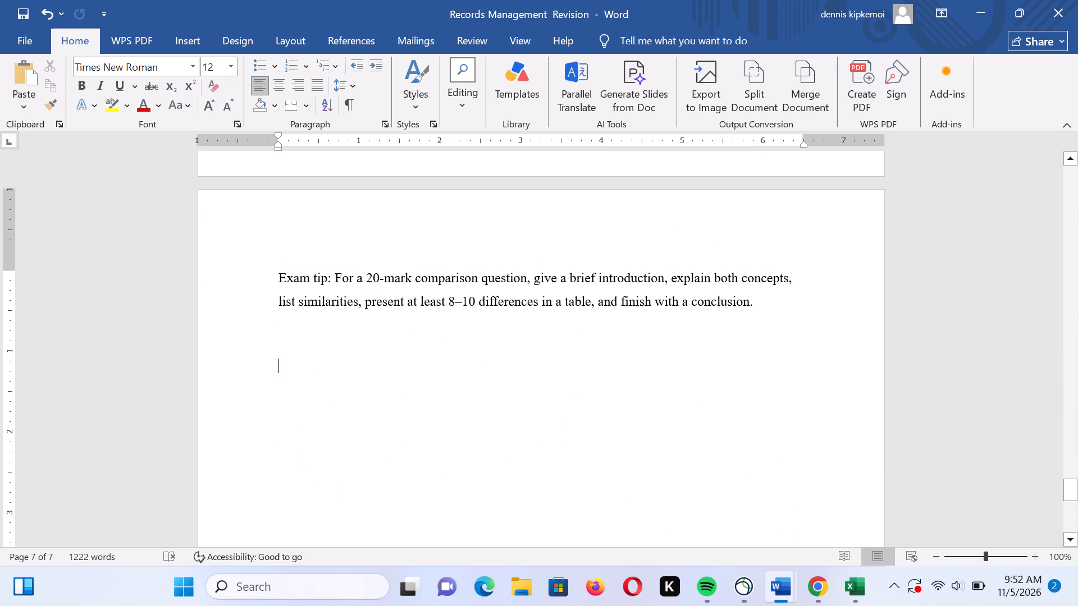
key("ctrl+v")
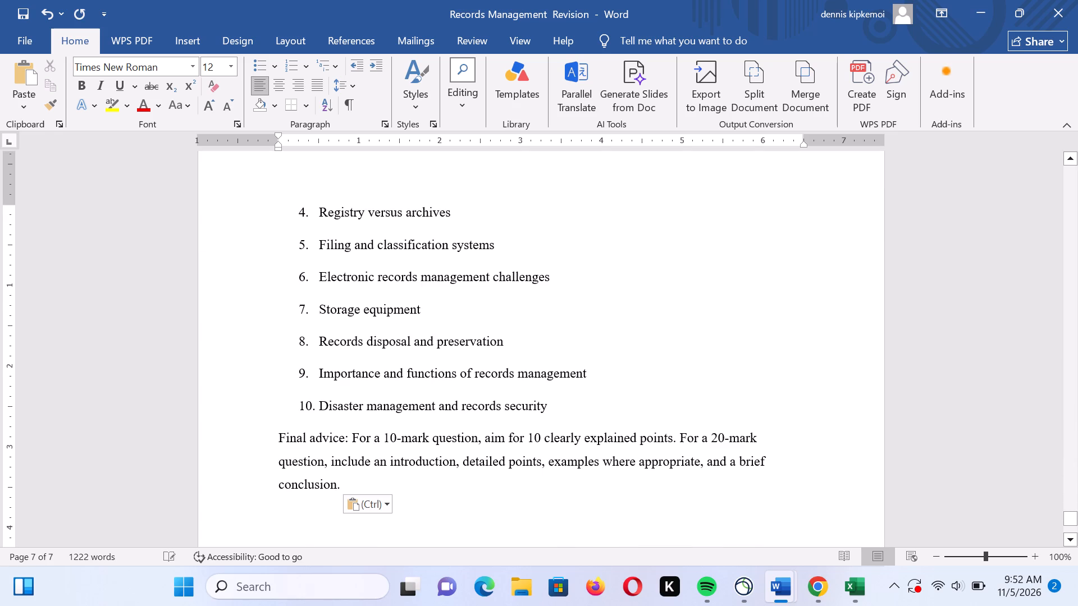
Save the document and format its entire text in Times New Roman, size 12, with 1.5 line spacing.
key("ctrl+a")
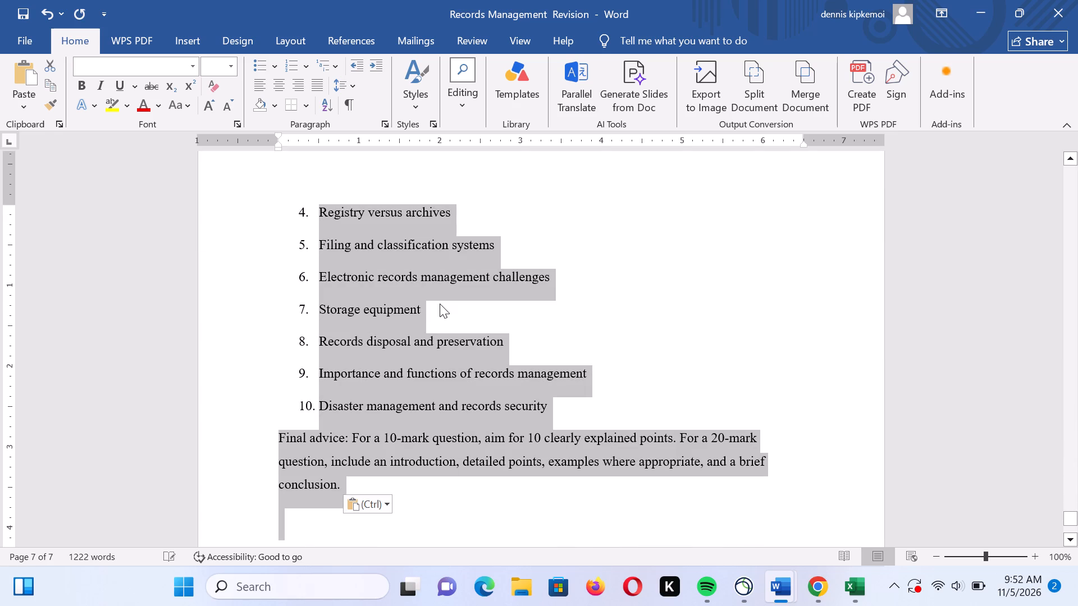
left_click(21, 36)
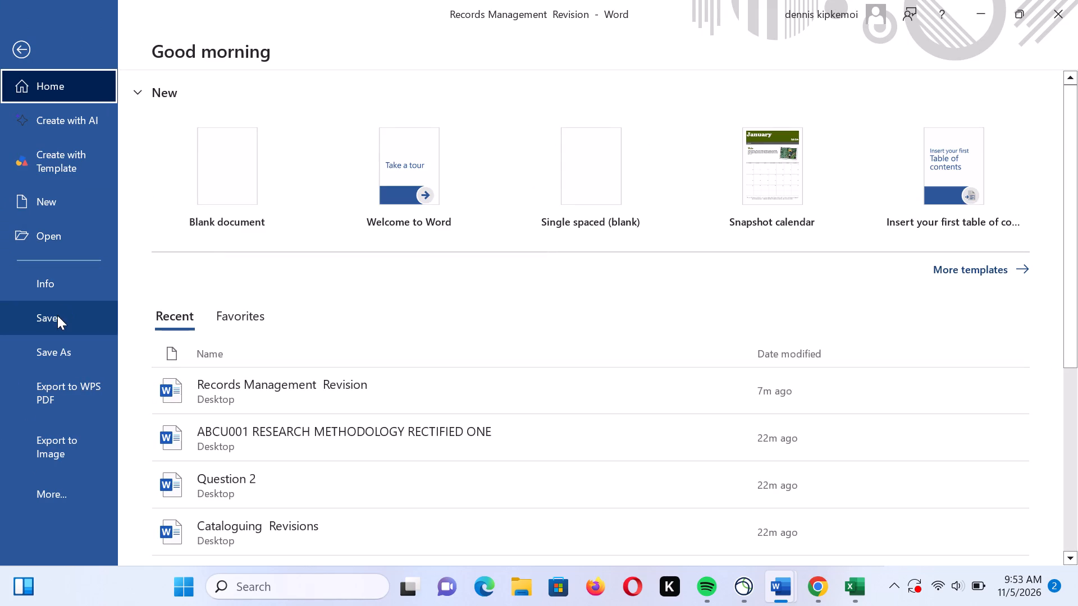
left_click(57, 315)
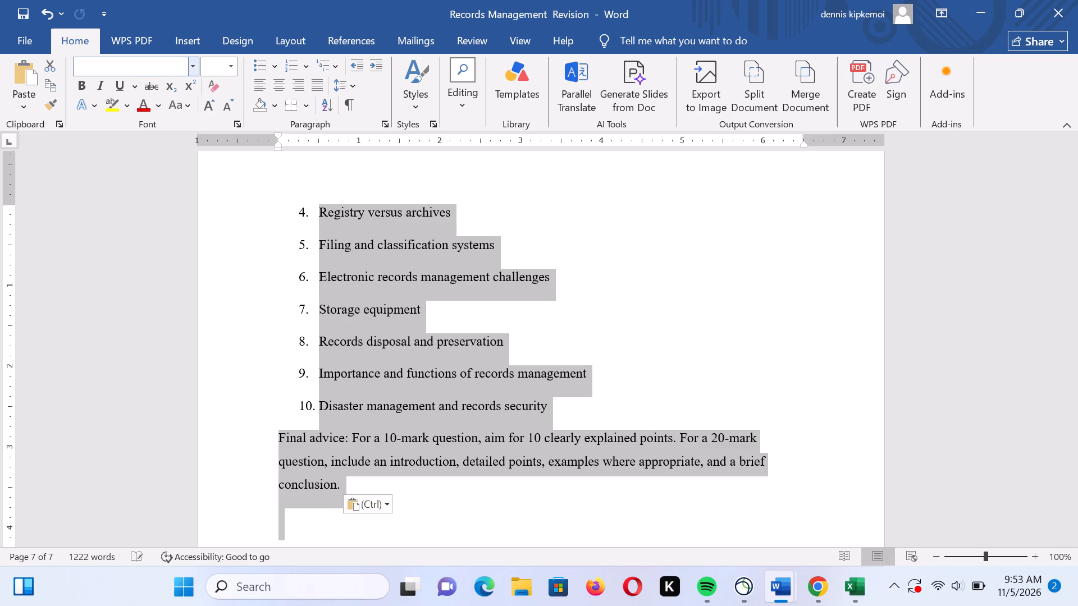
left_click(123, 68)
key("t")
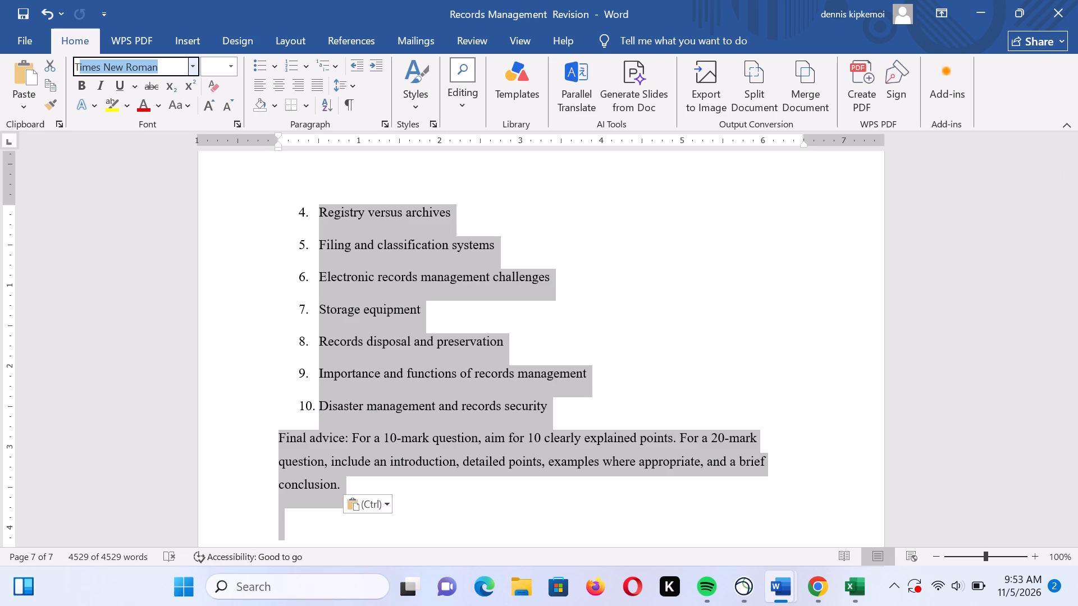
key("Return")
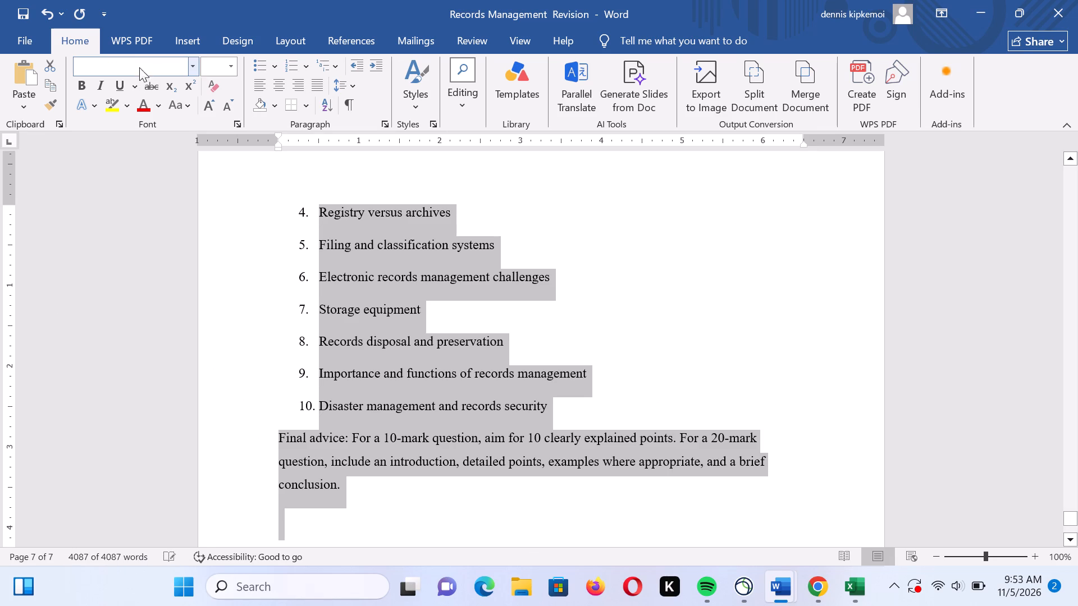
left_click(228, 66)
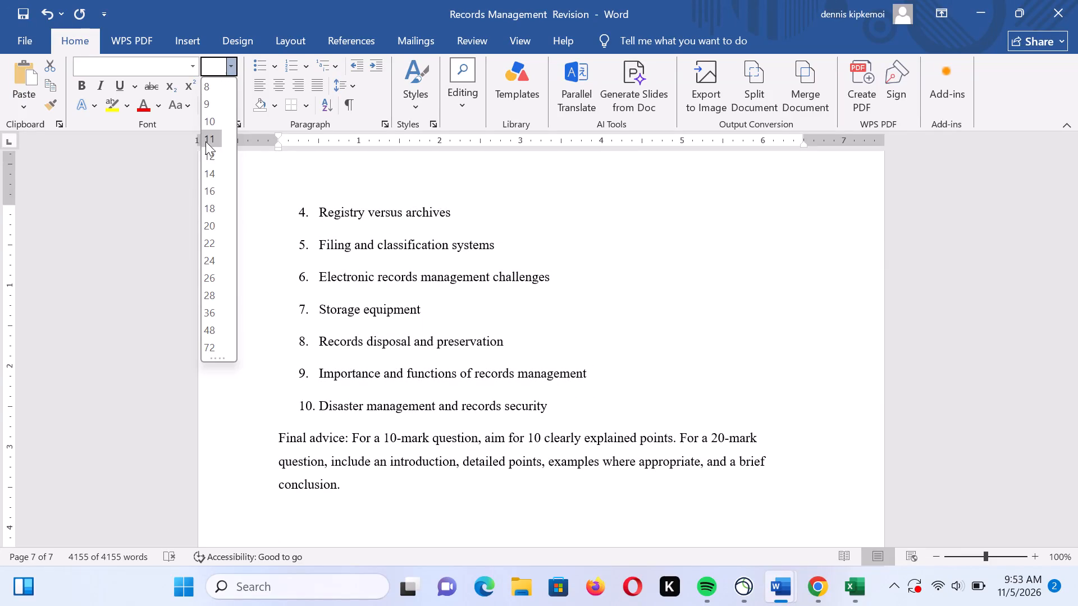
left_click(208, 150)
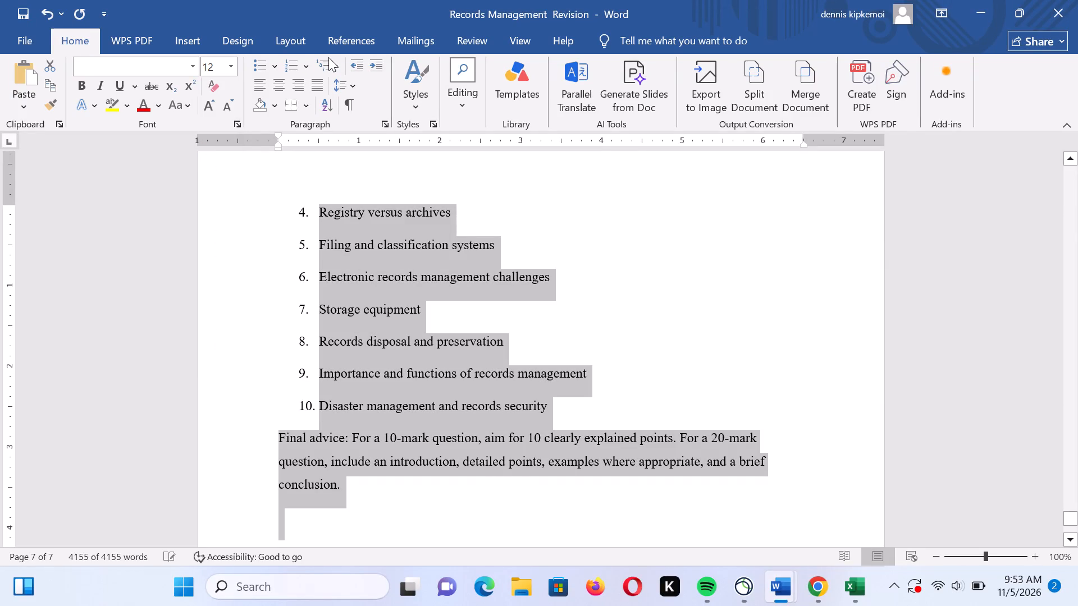
left_click(354, 88)
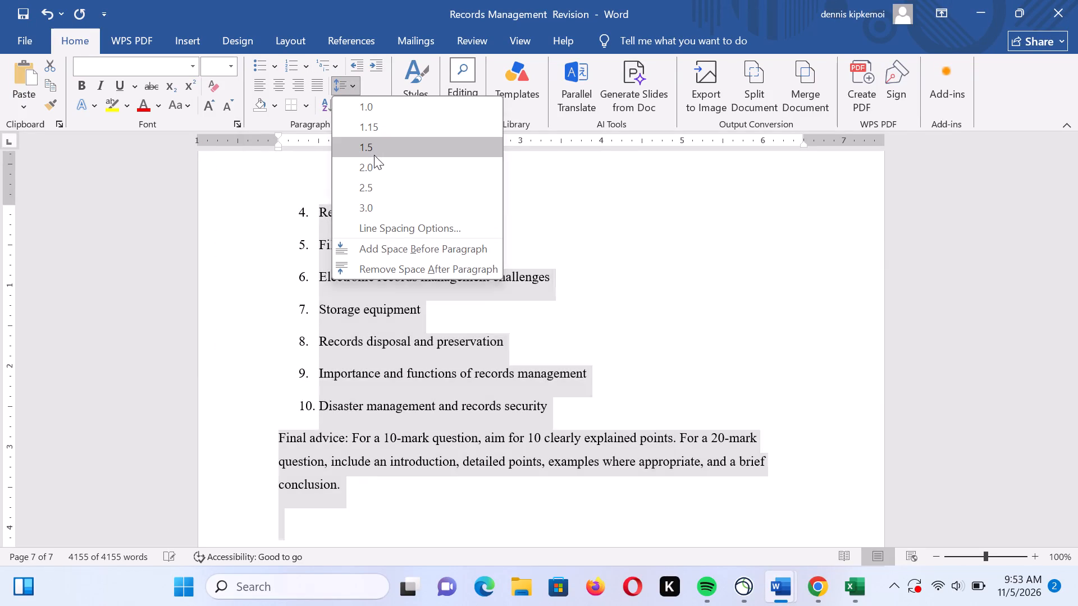
left_click(374, 147)
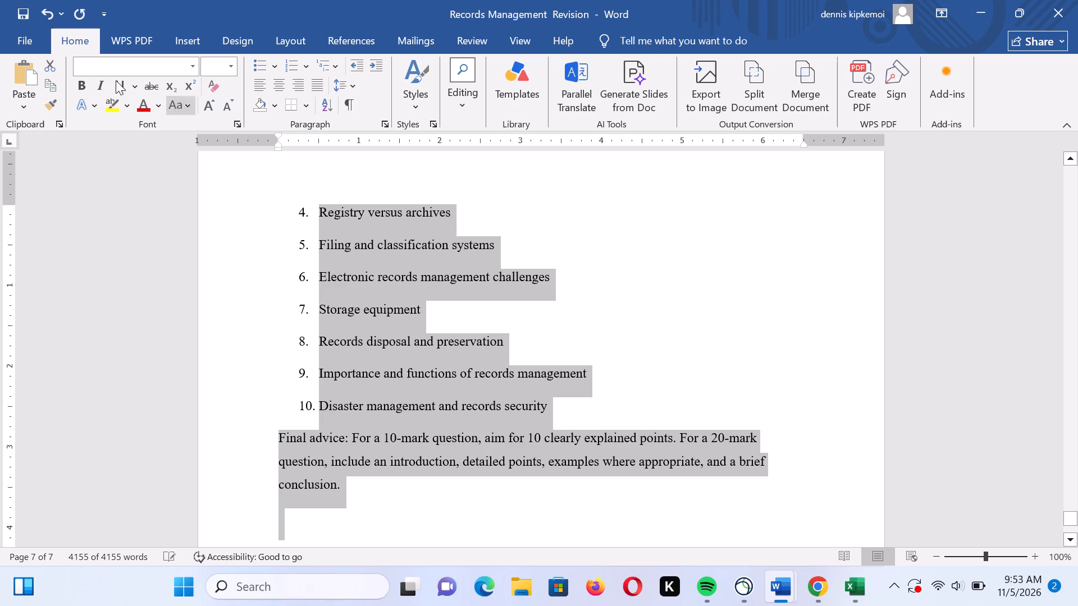
Save the formatted Records Management Revision document.
left_click(25, 37)
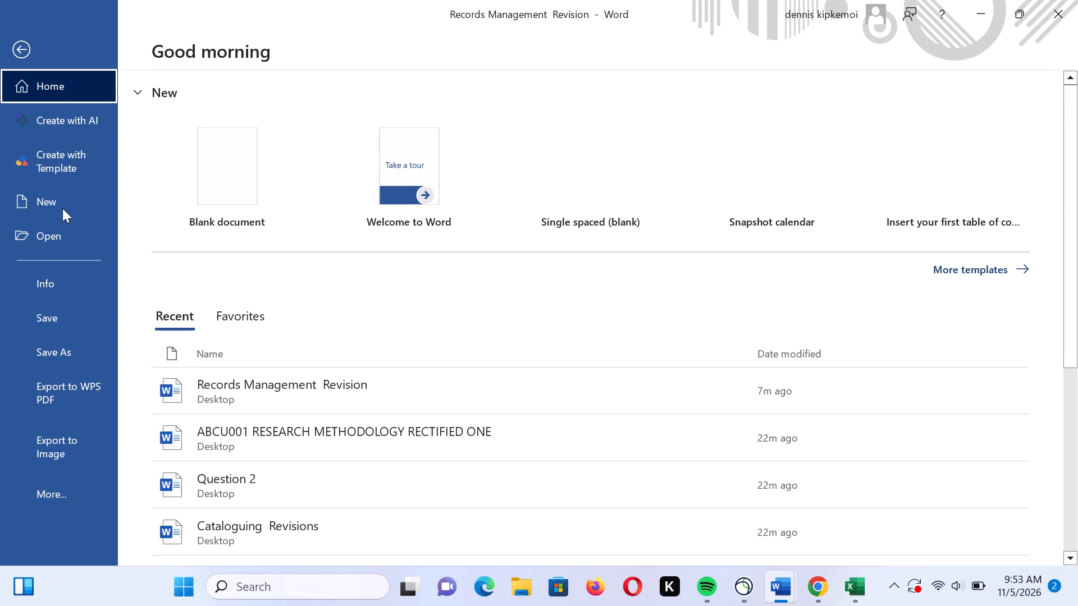
left_click(53, 323)
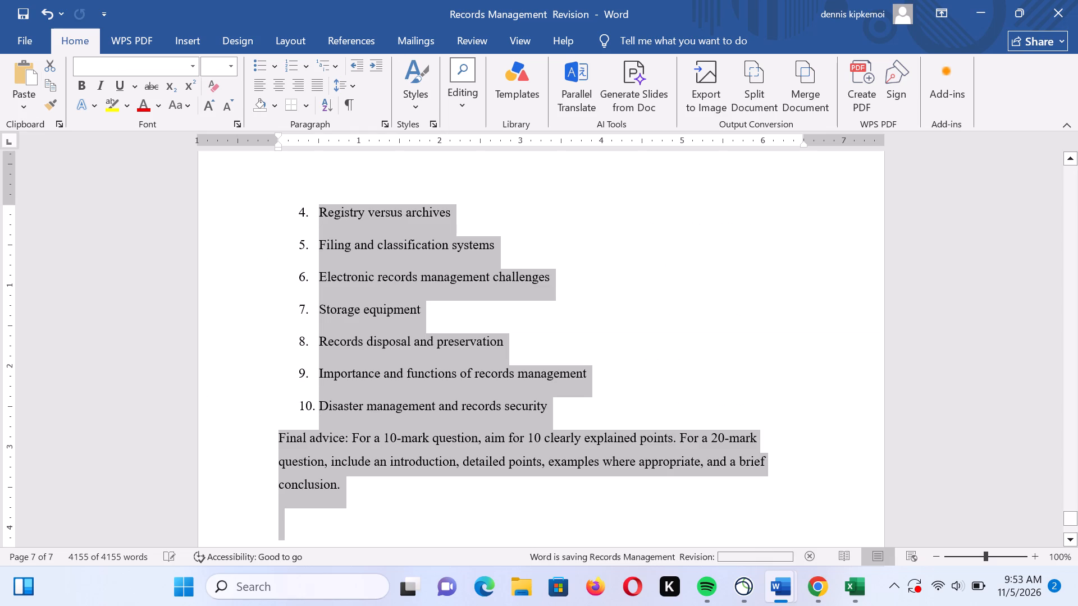
Print one copy of all pages of the document on the Kyocera TASKalfa 5004i KX printer.
left_click(16, 35)
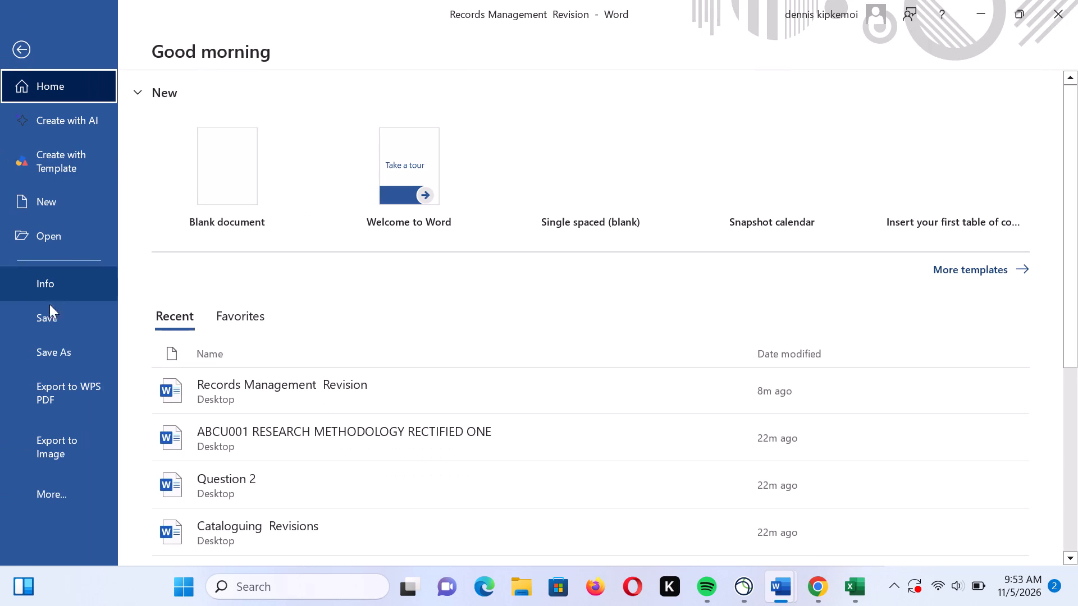
scroll(80, 443, "down", 2)
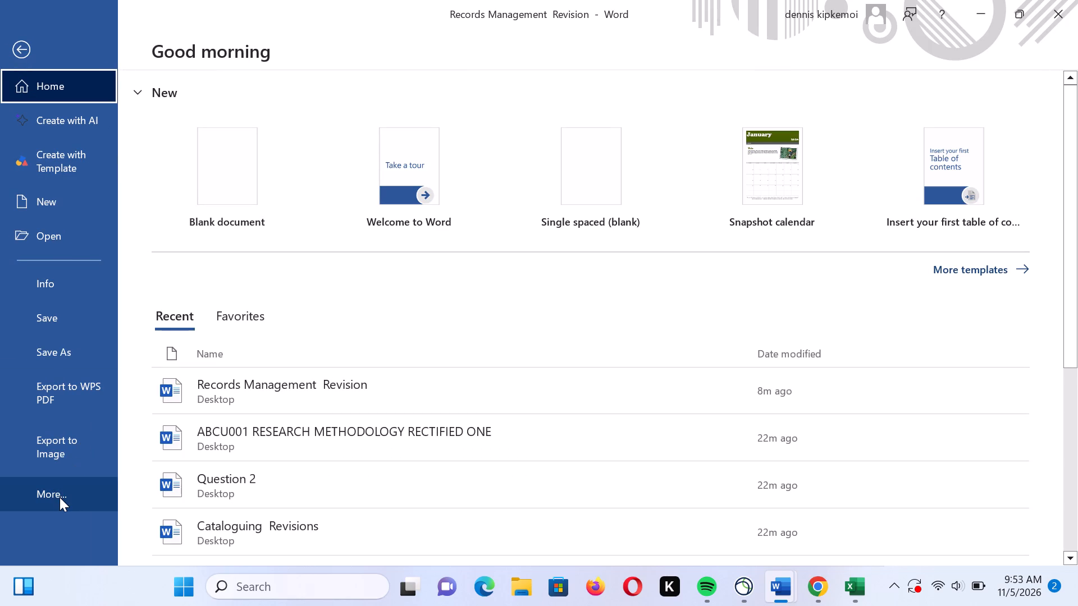
left_click(60, 497)
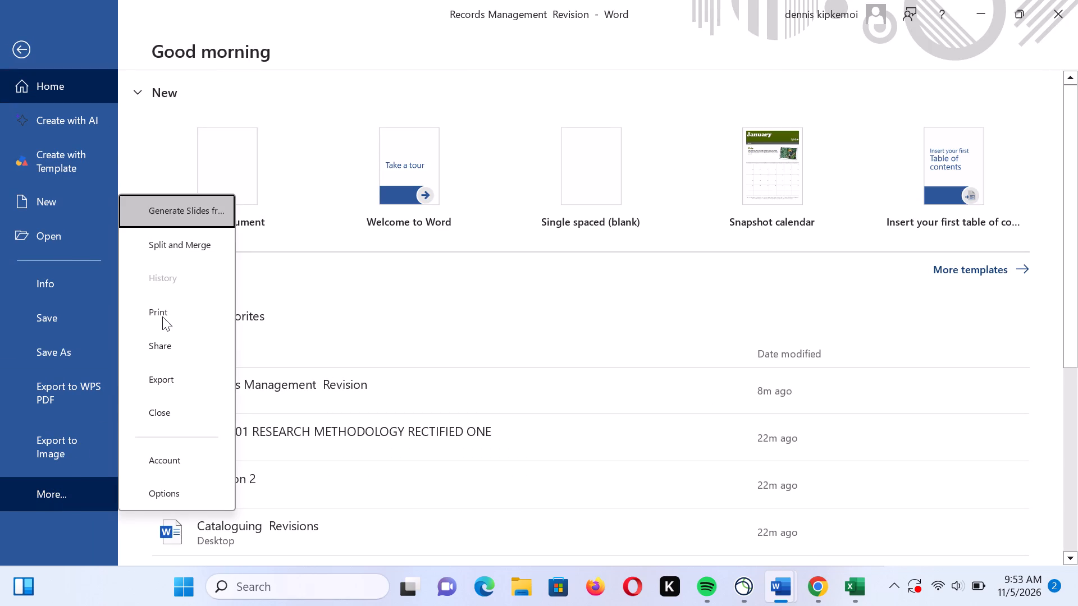
left_click(162, 316)
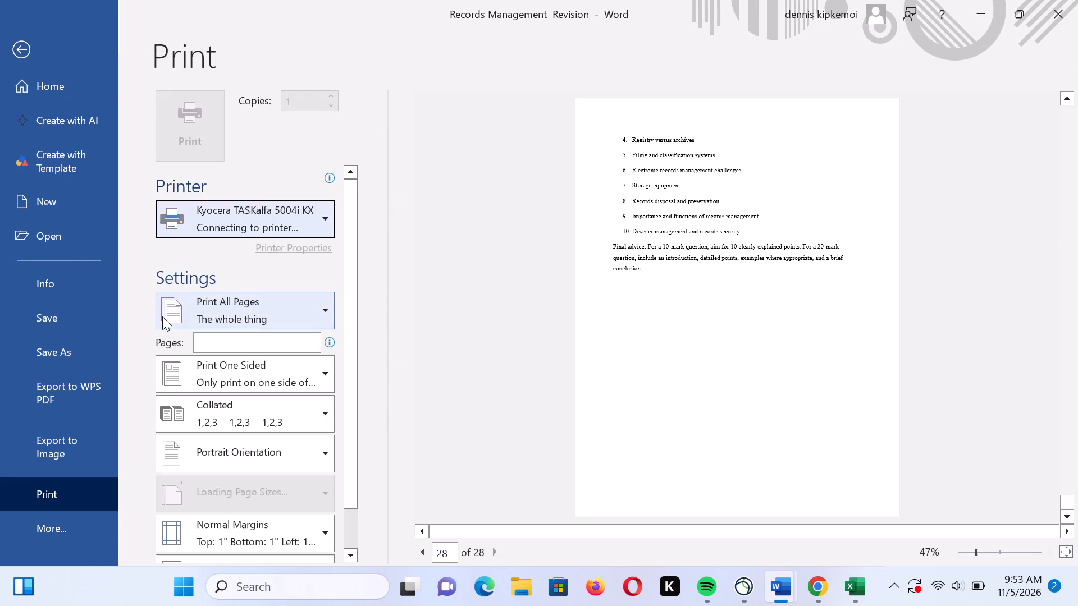
left_click(192, 127)
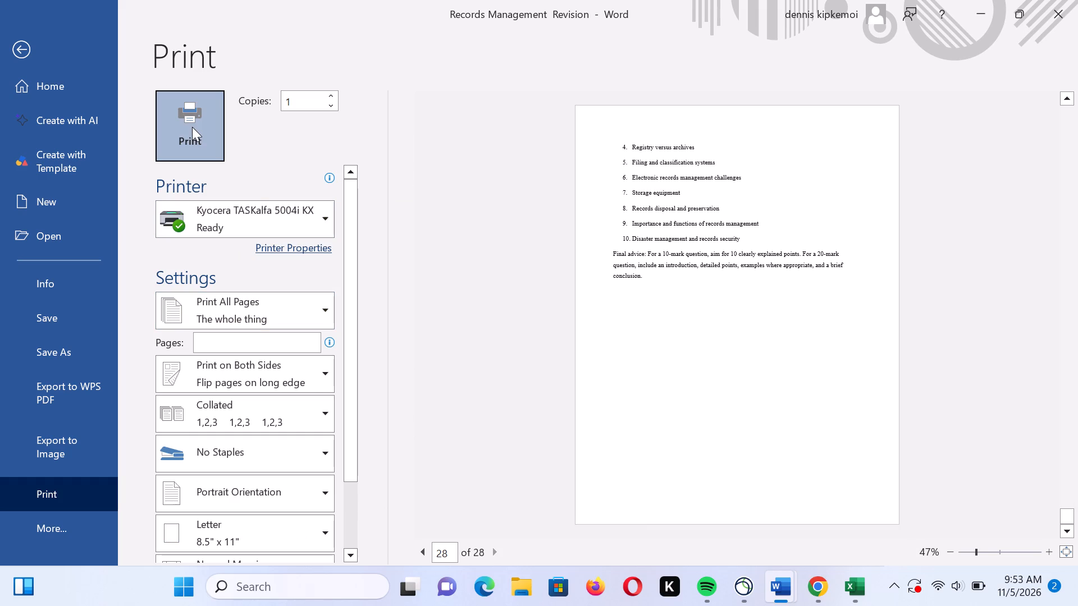